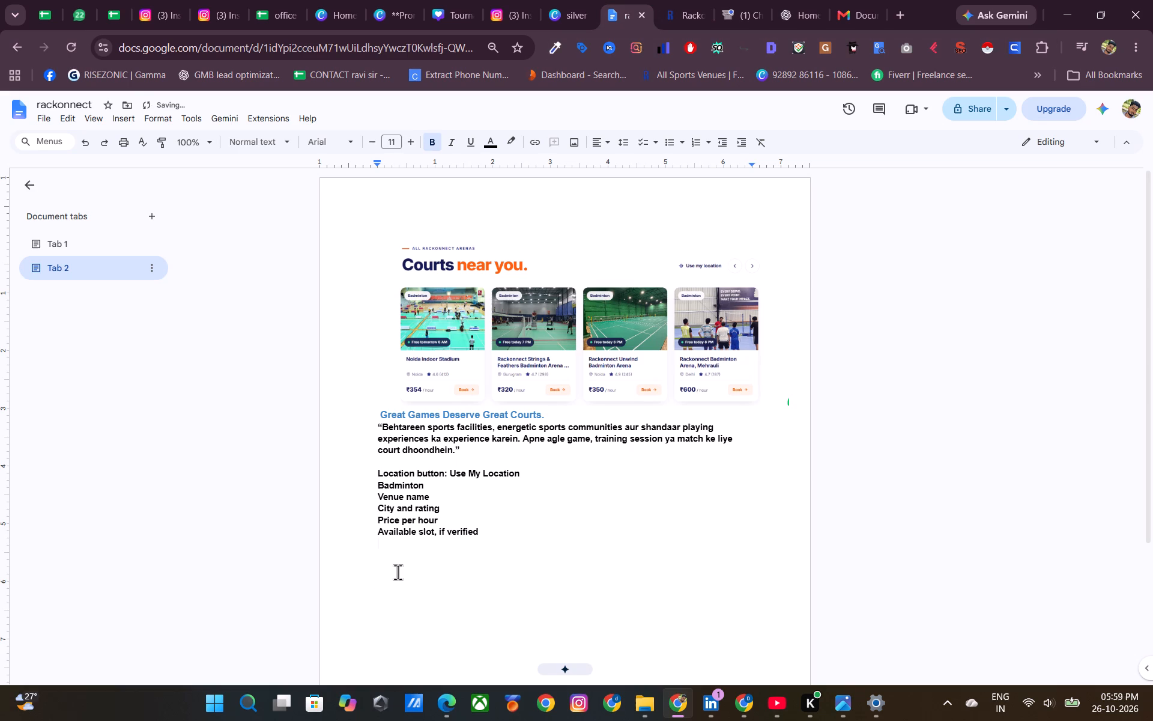
Apply the formatting of the heading "Great Games Deserve Great Courts." to the "Location button: Use My Location" line with Paint format.
drag(377, 471, 417, 470)
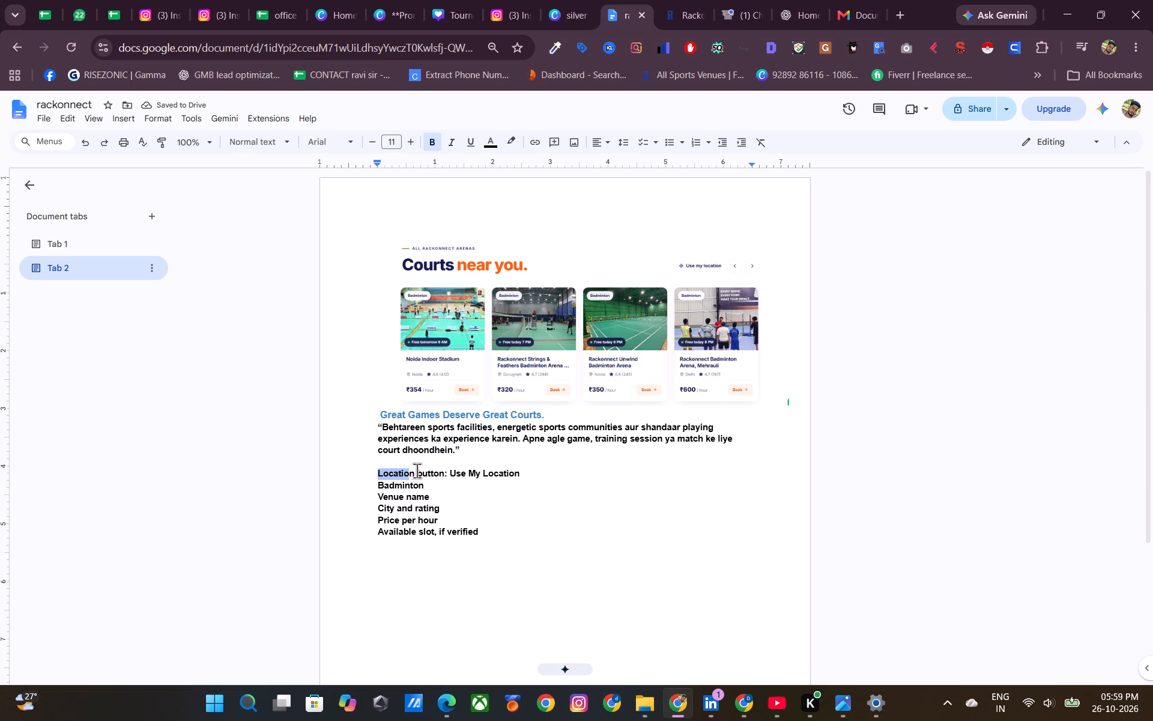
drag(417, 470, 522, 473)
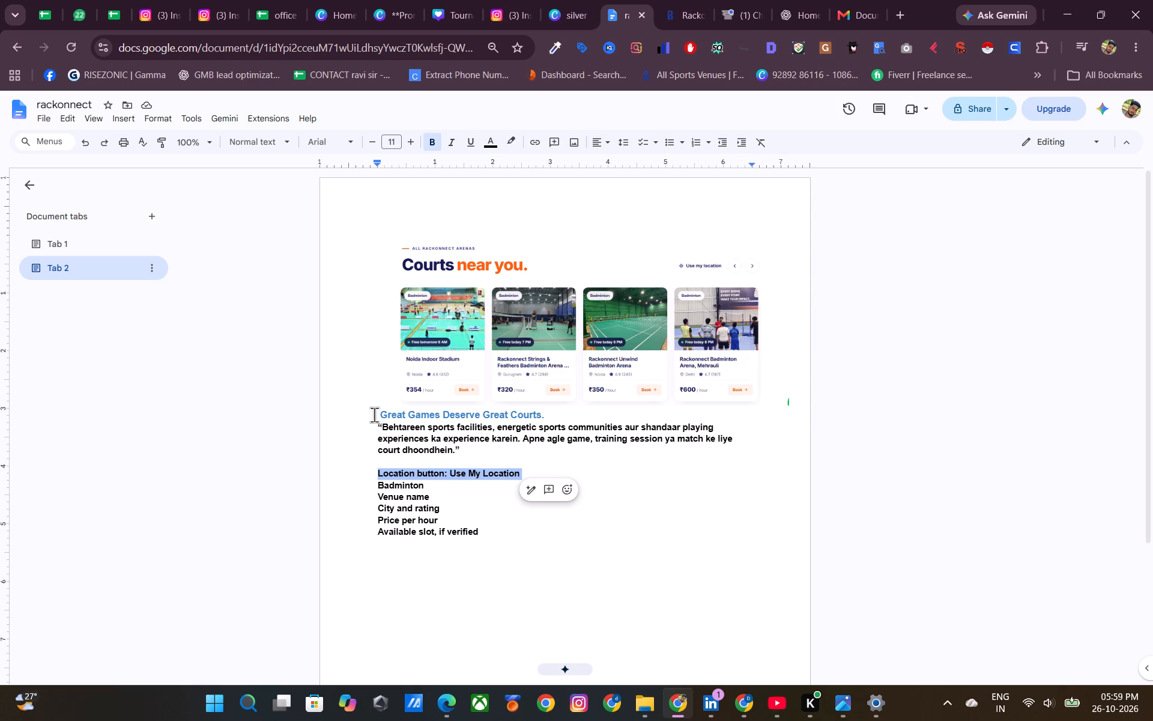
drag(380, 413, 525, 416)
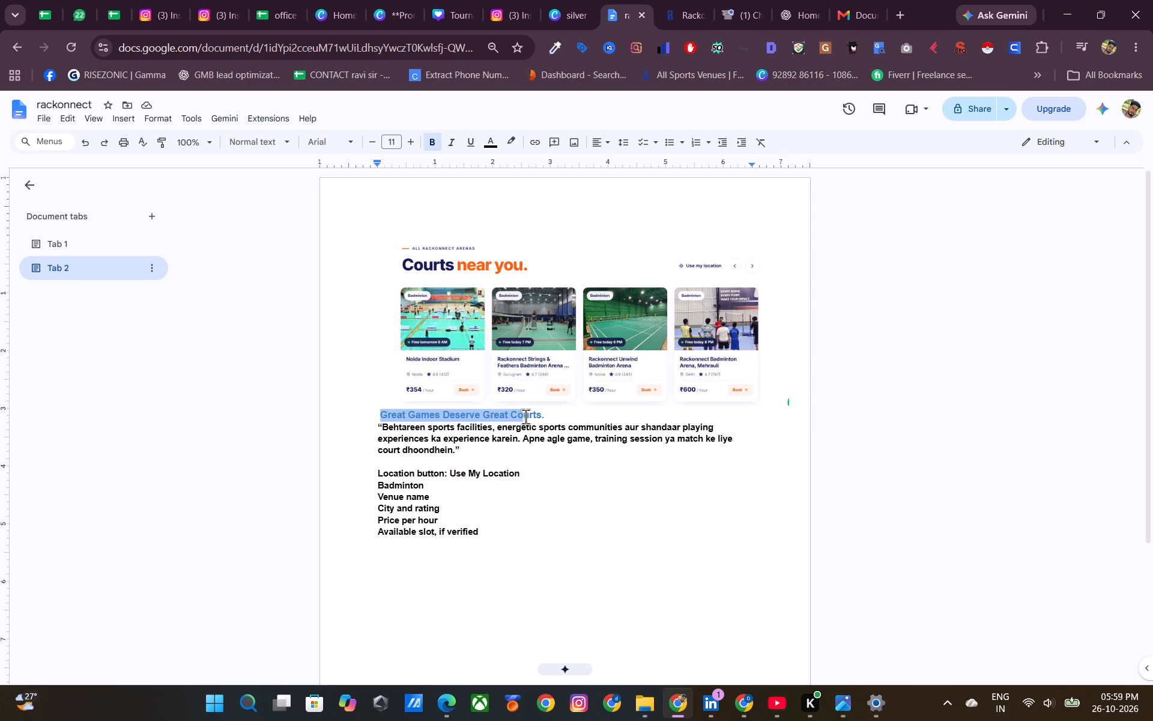
drag(525, 416, 545, 411)
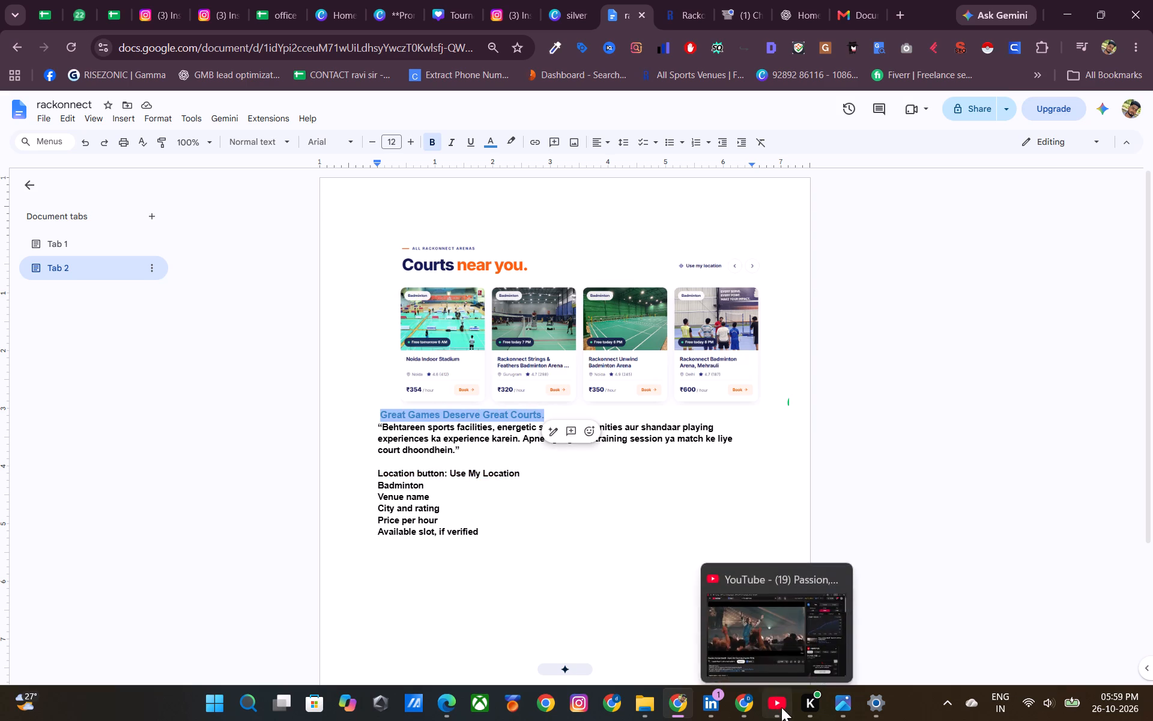
click(776, 648)
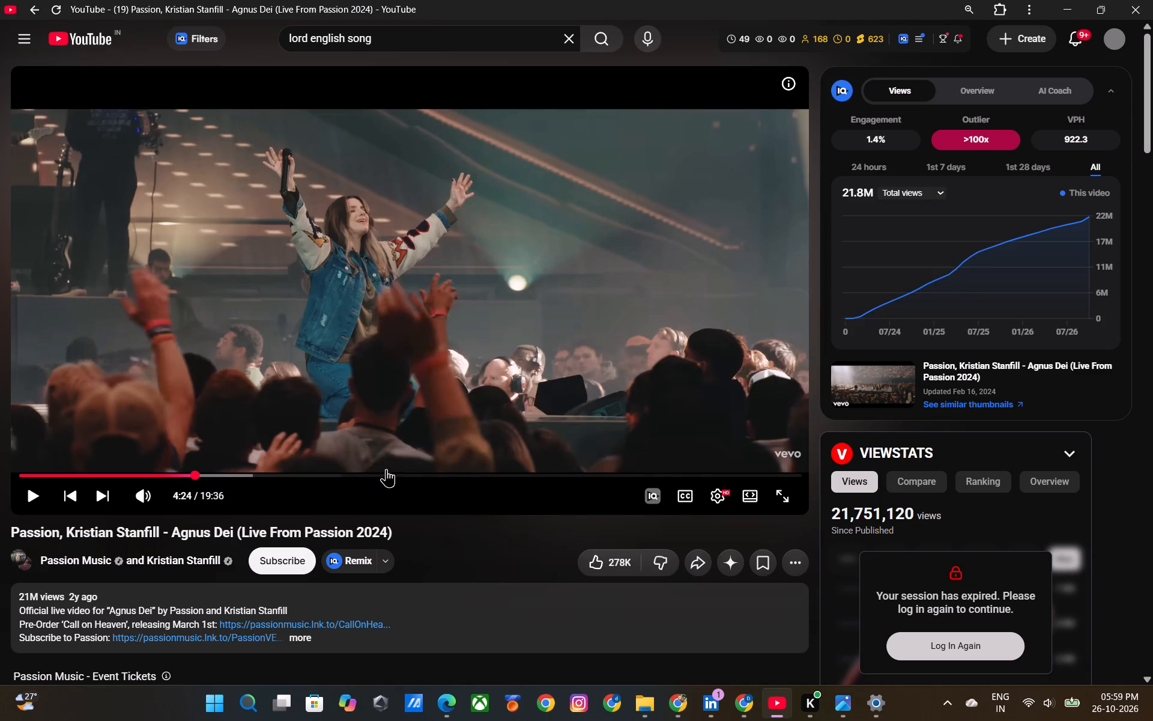
click(1061, 10)
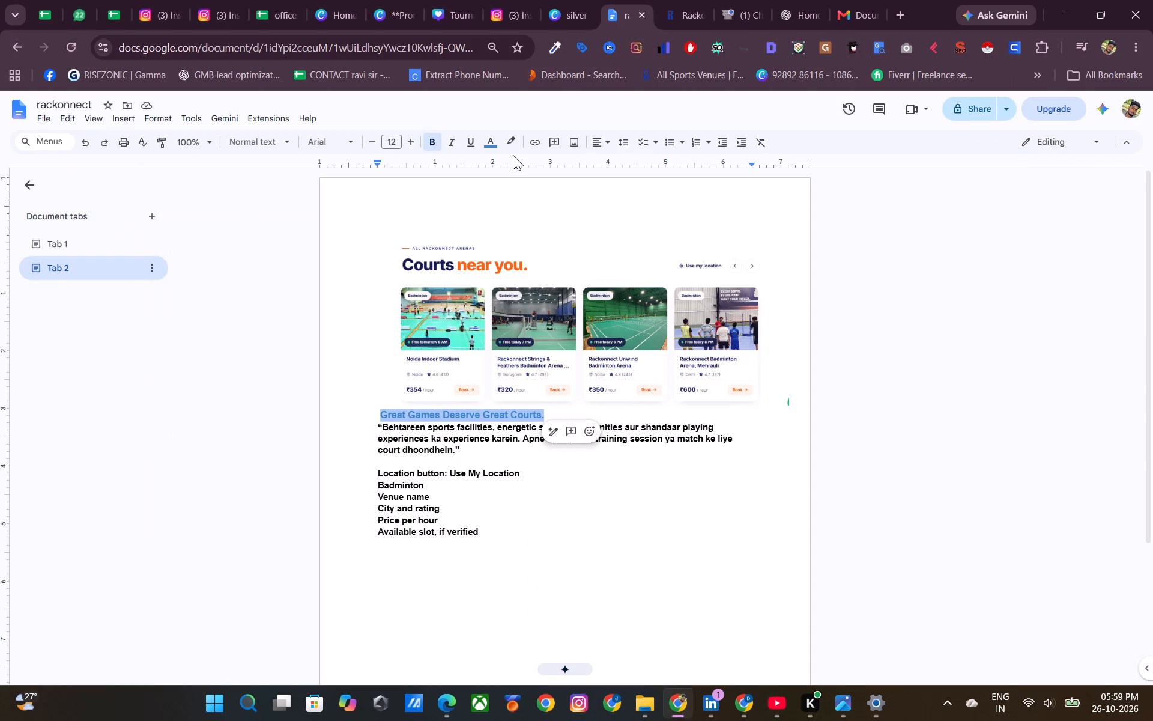
click(161, 149)
drag(520, 474, 399, 468)
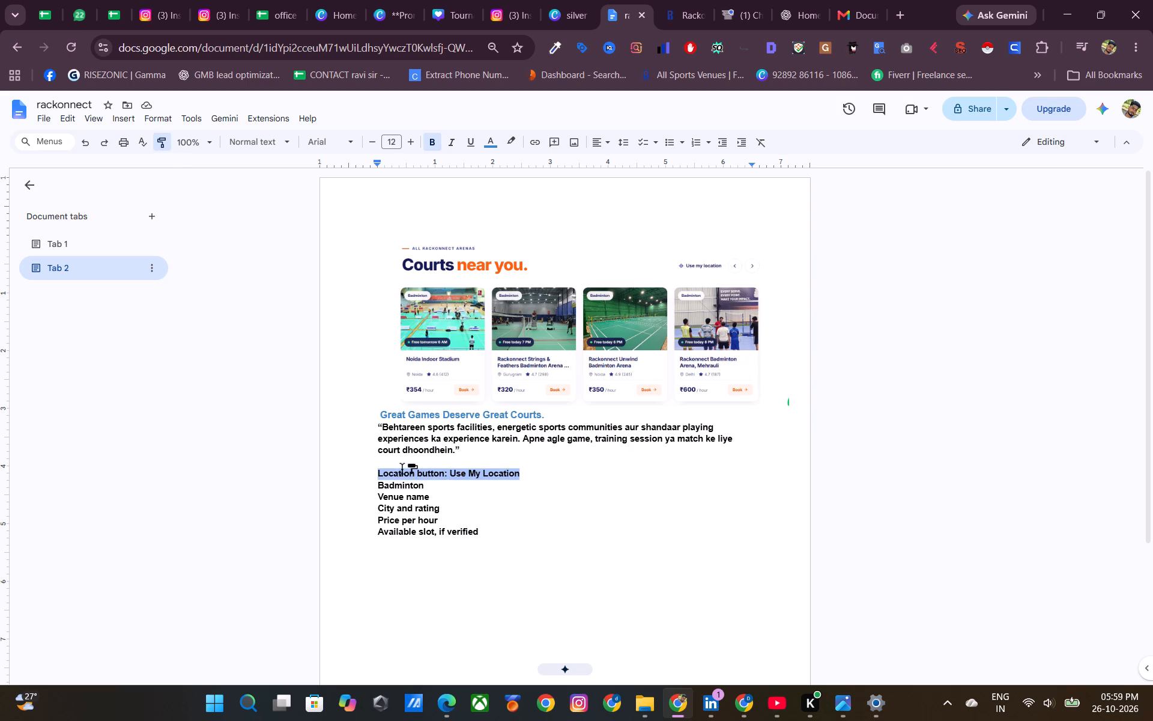
drag(399, 468, 384, 468)
click(351, 534)
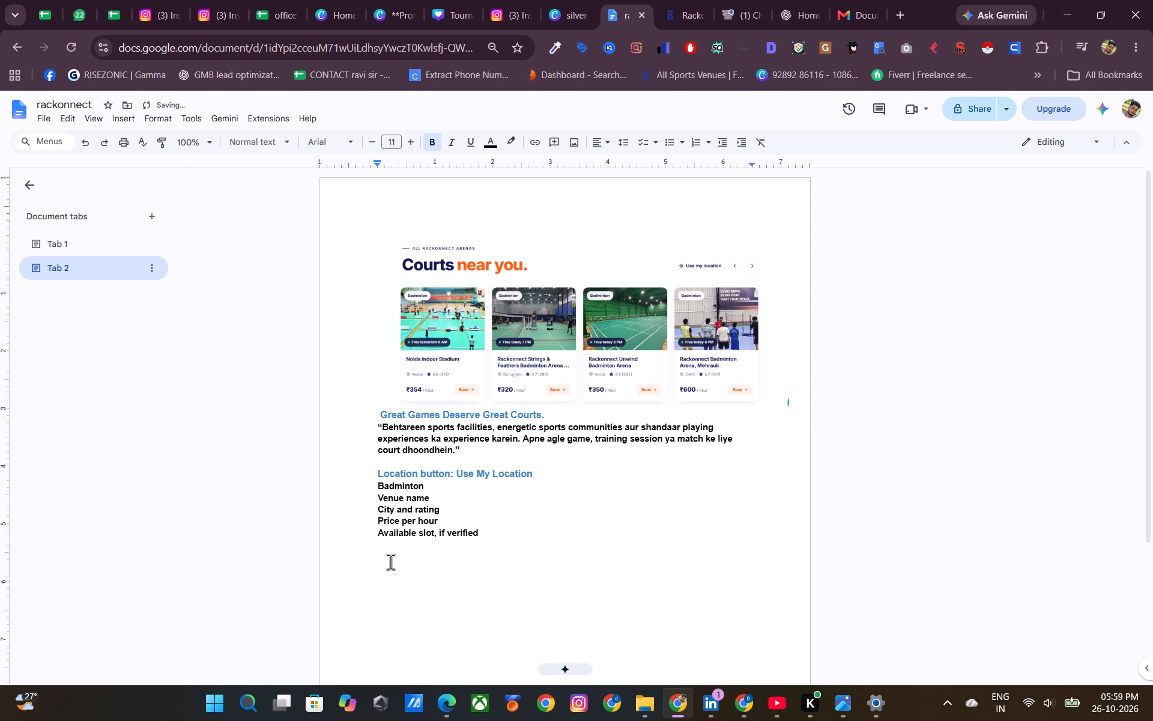
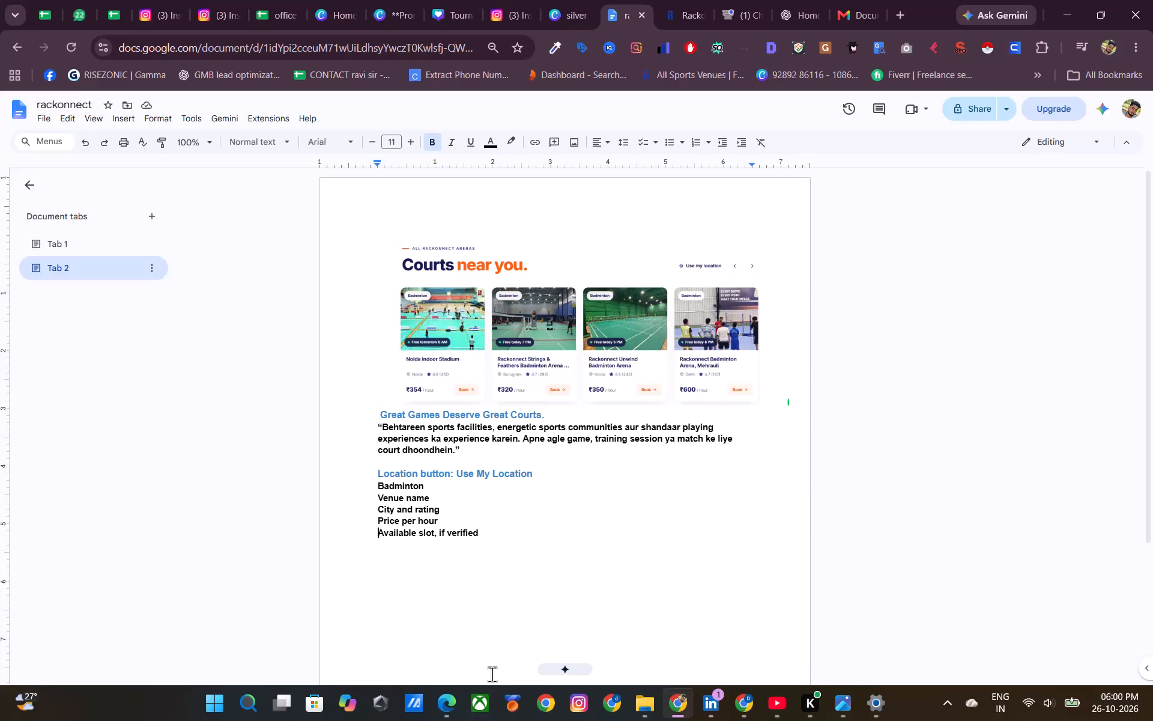
Copy "Card button: Book Now" from ChatGPT's Option 1 and paste it below the venue card items in the rackonnect document, after a blank line.
click(509, 565)
key(shift+Return)
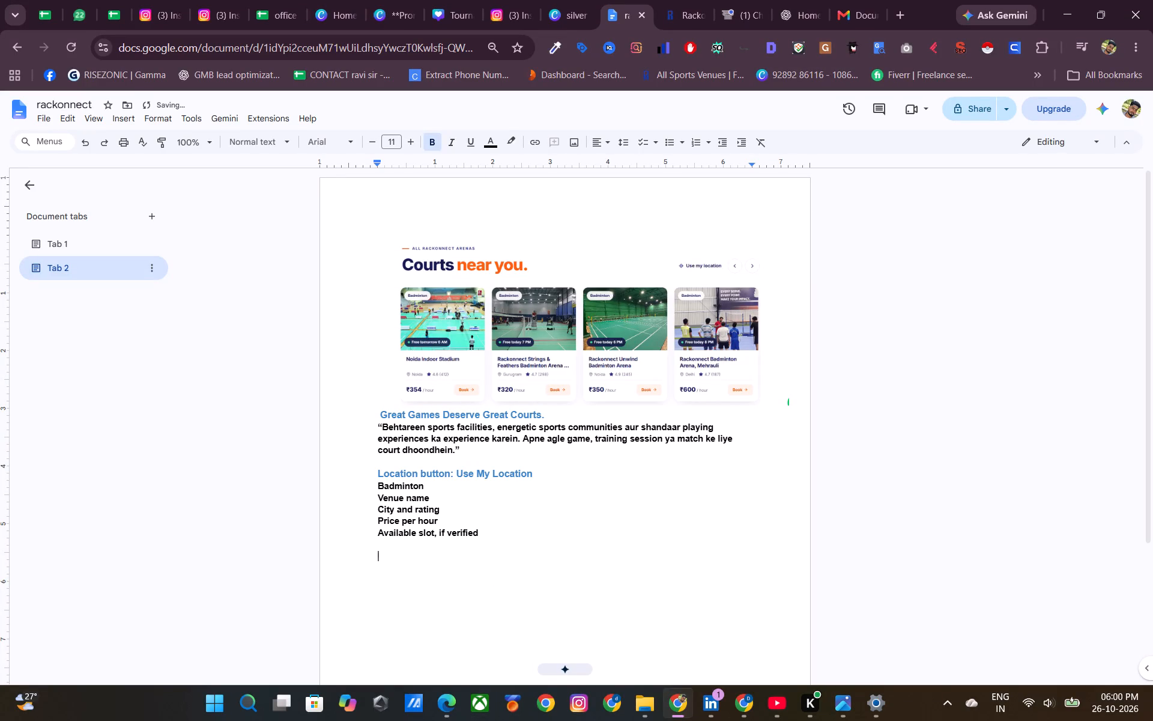
click(792, 19)
click(644, 502)
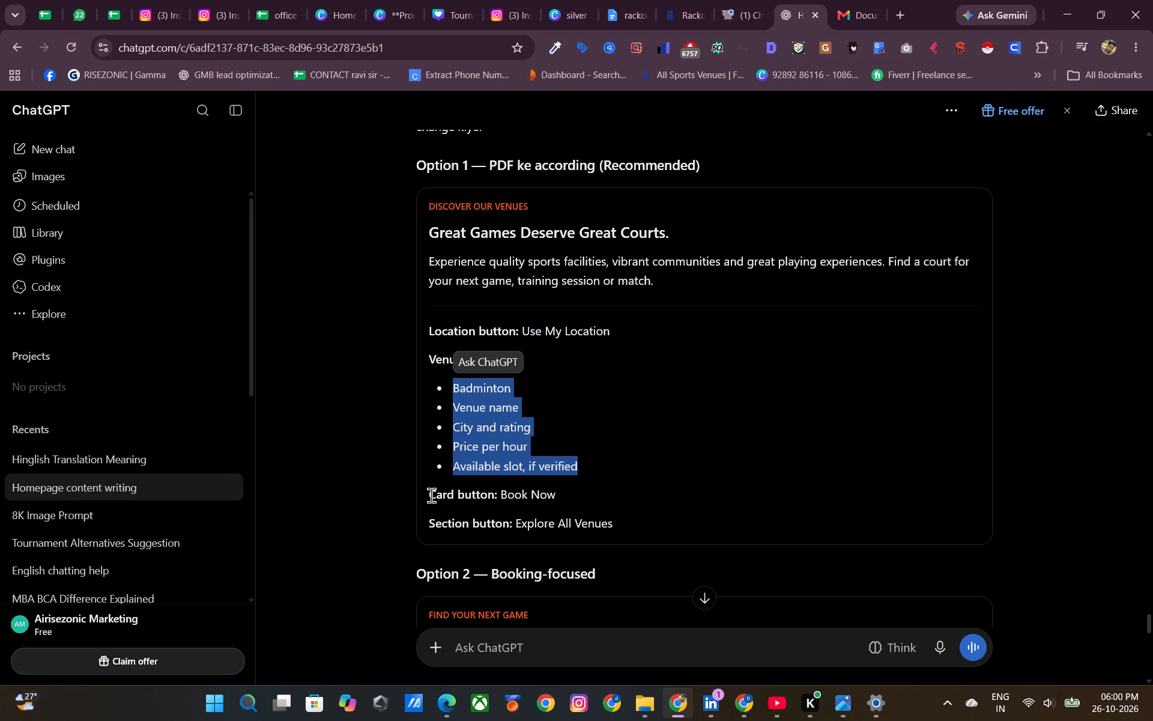
drag(427, 496, 598, 502)
key(ctrl+c)
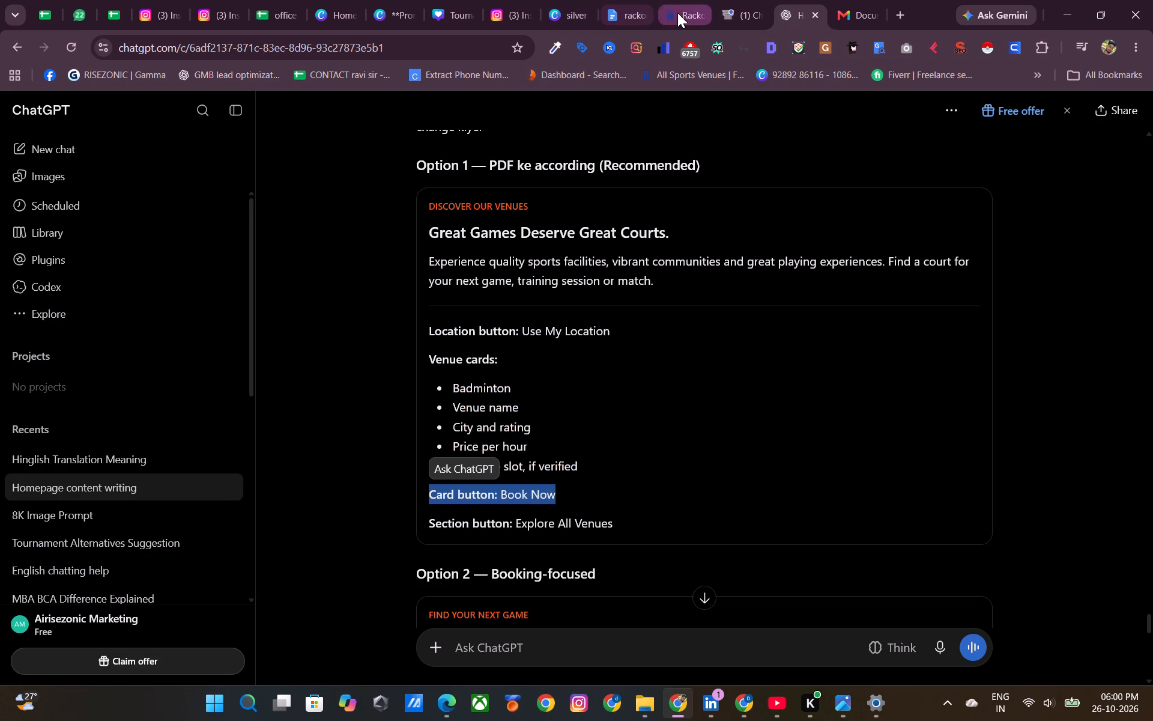
drag(627, 15, 627, 23)
key(ctrl+v)
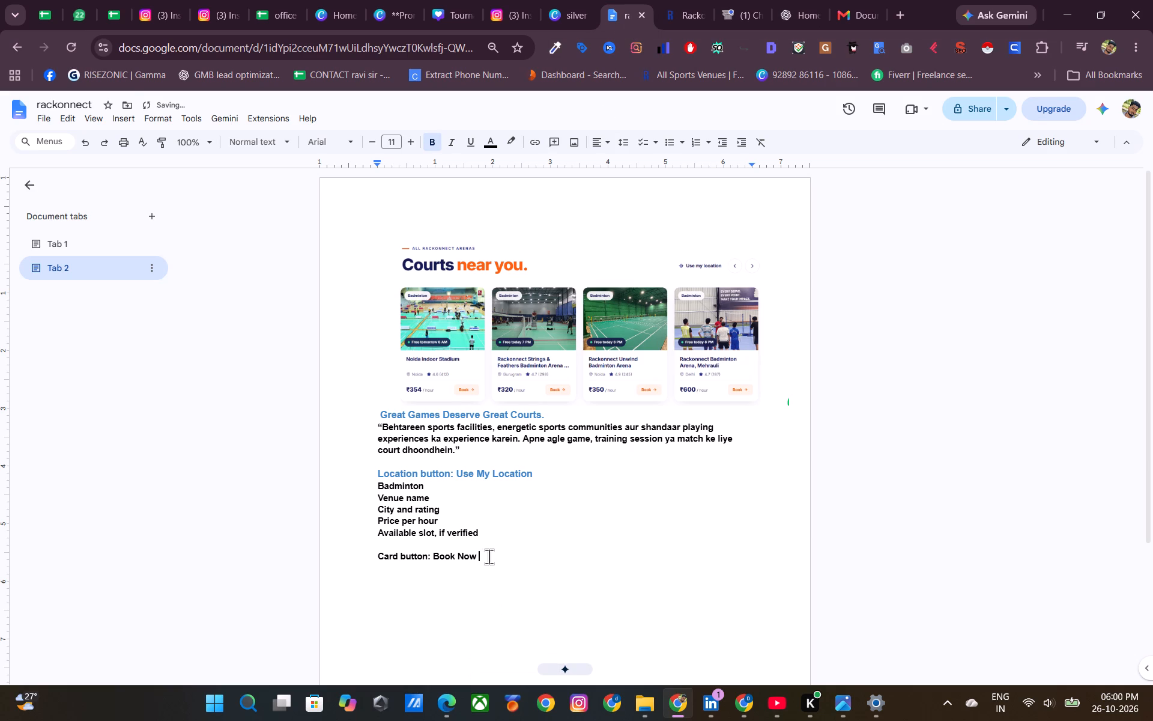
Apply the formatting of the "Location button: Use My Location" line to the "Card button: Book Now" line with Paint format.
drag(489, 556, 368, 555)
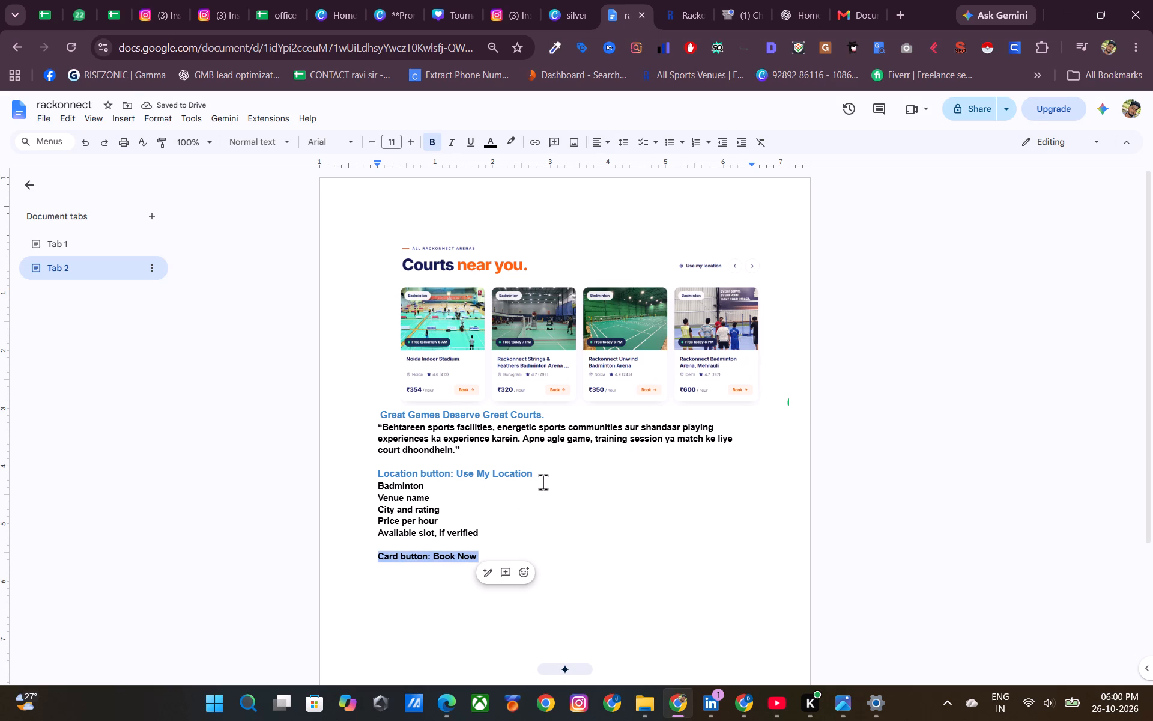
drag(549, 472, 378, 474)
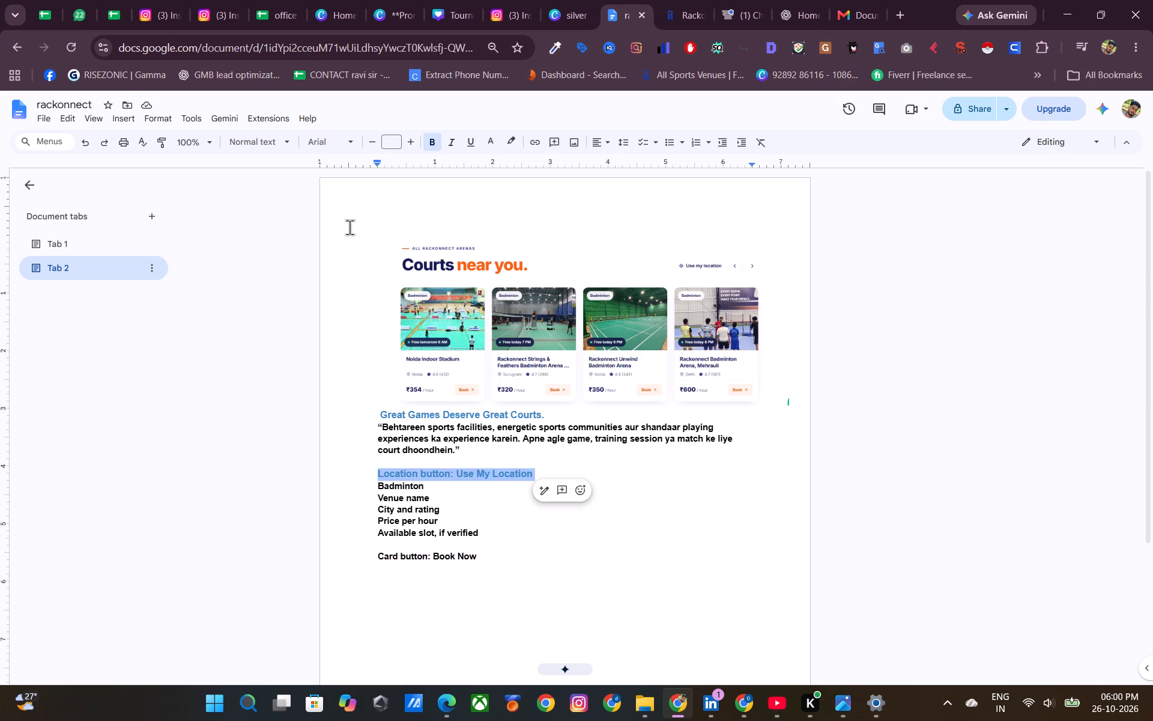
click(162, 148)
drag(477, 558, 375, 559)
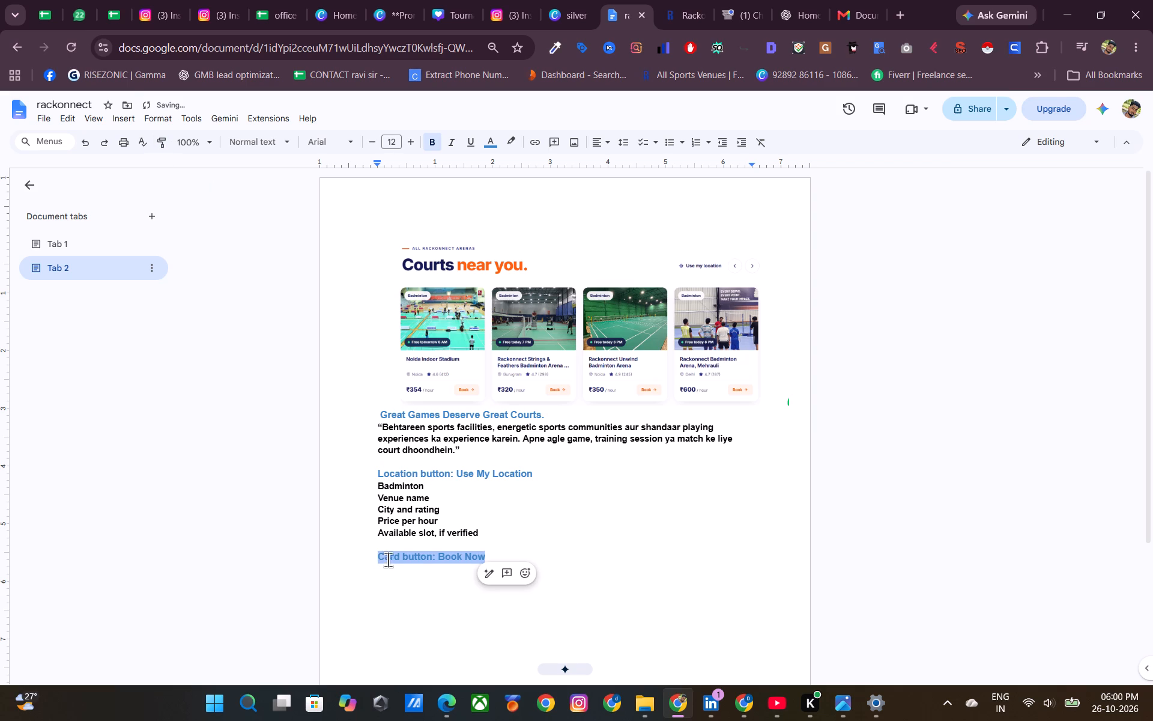
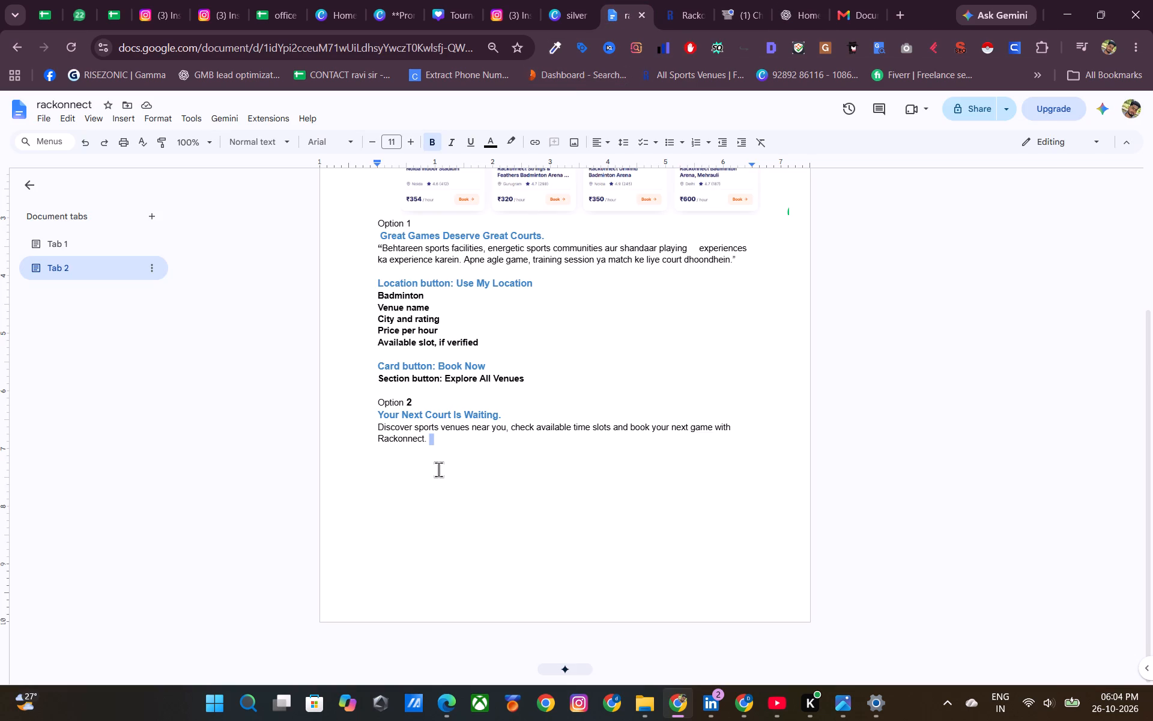
click(444, 467)
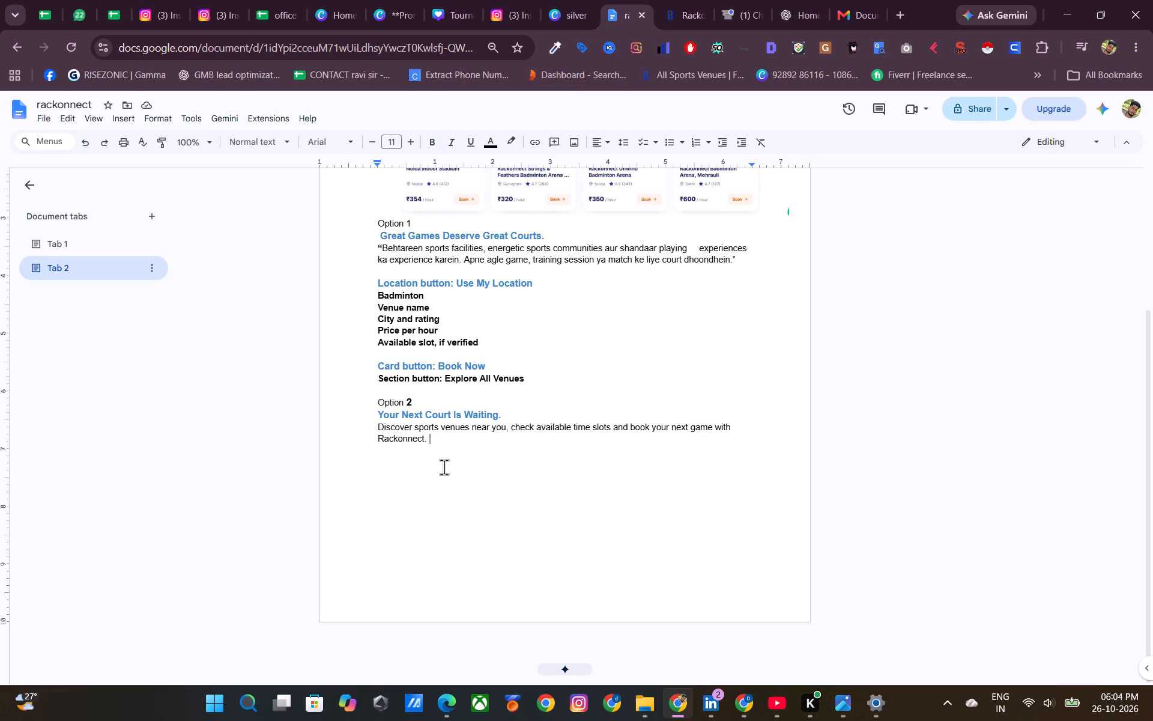
key(shift+Return)
key(ctrl+v)
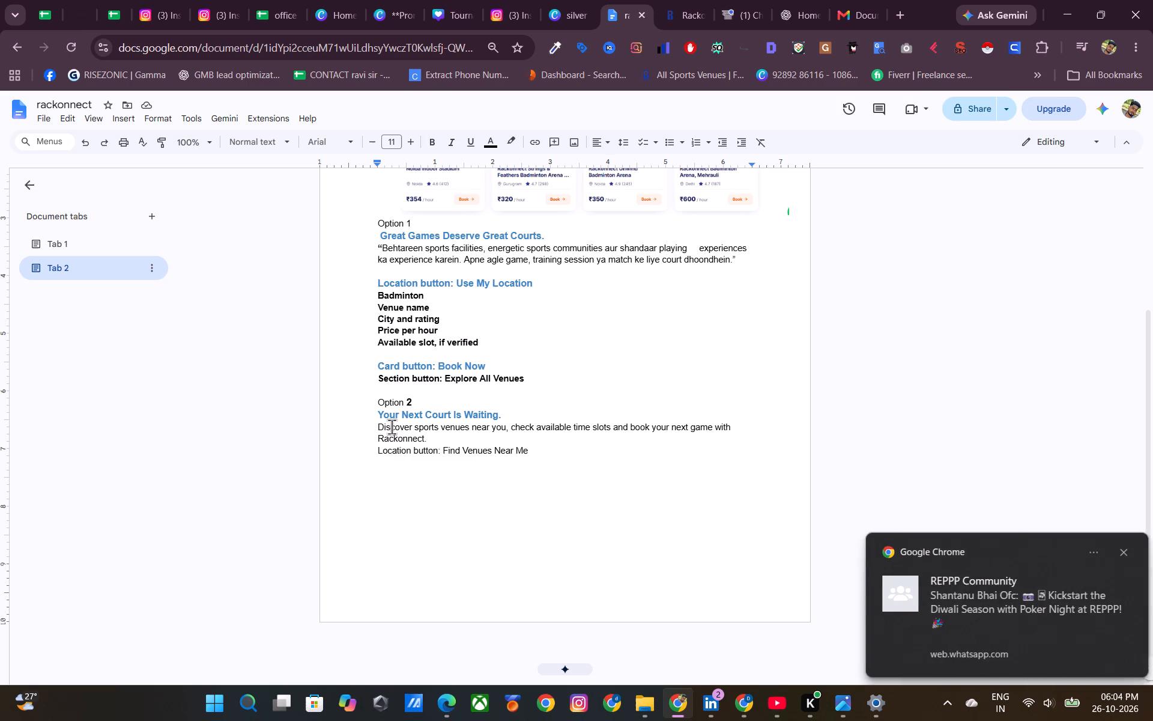
click(374, 454)
key(shift+Return)
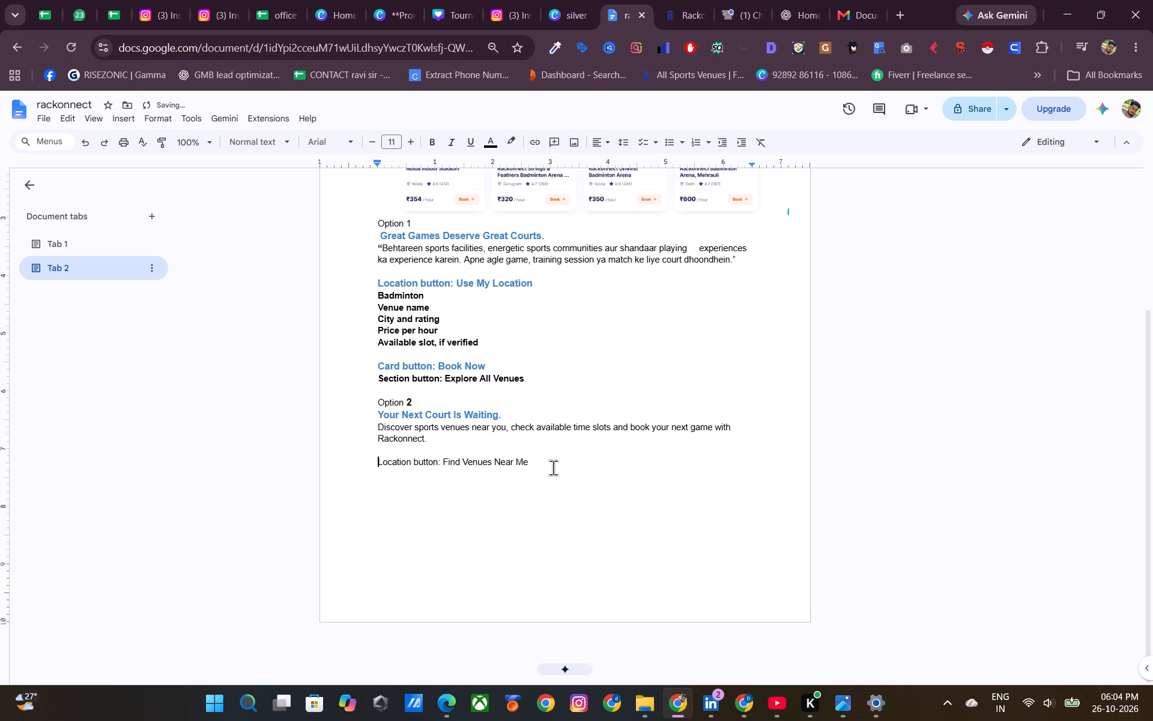
Apply the "Your Next Court Is Waiting." heading's formatting to the "Location button: Find Venues Near Me" line with Paint format.
drag(539, 463, 376, 472)
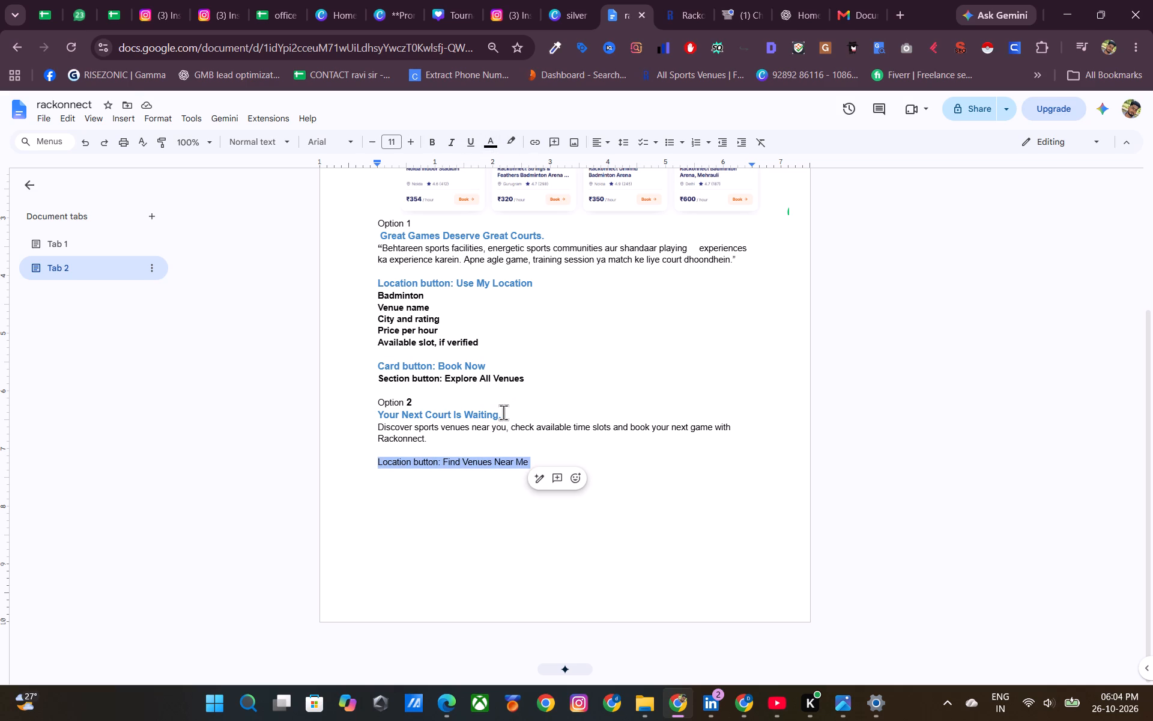
drag(503, 412, 379, 412)
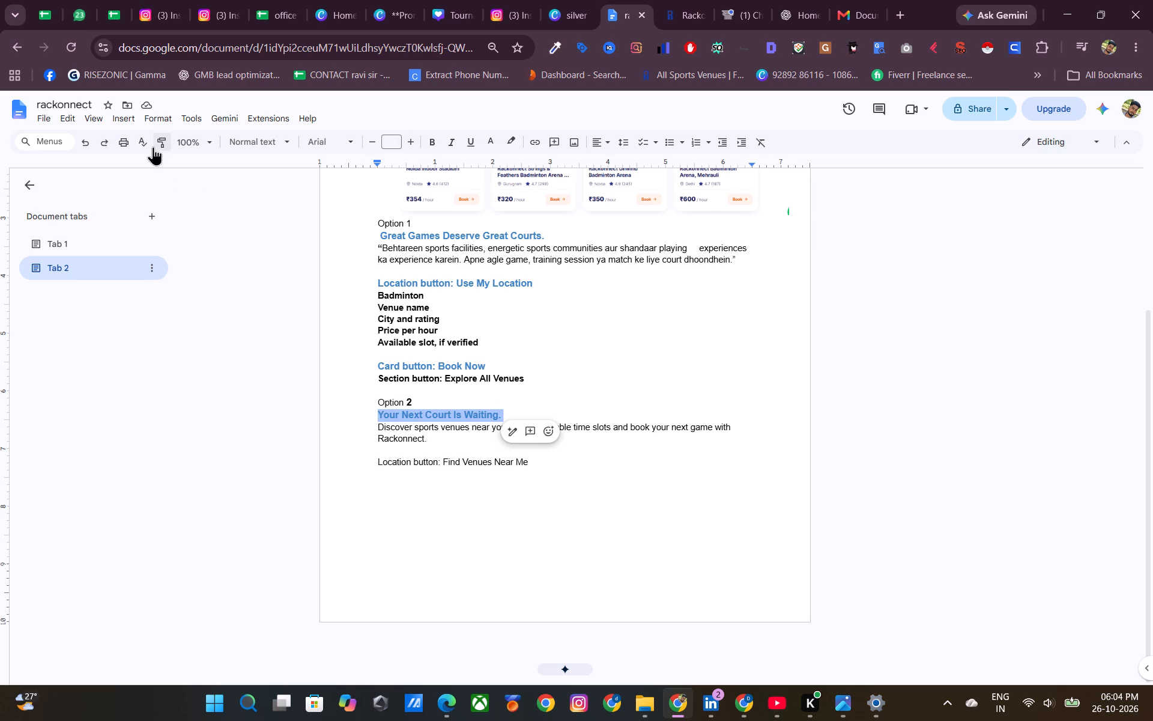
click(155, 145)
drag(528, 465, 398, 457)
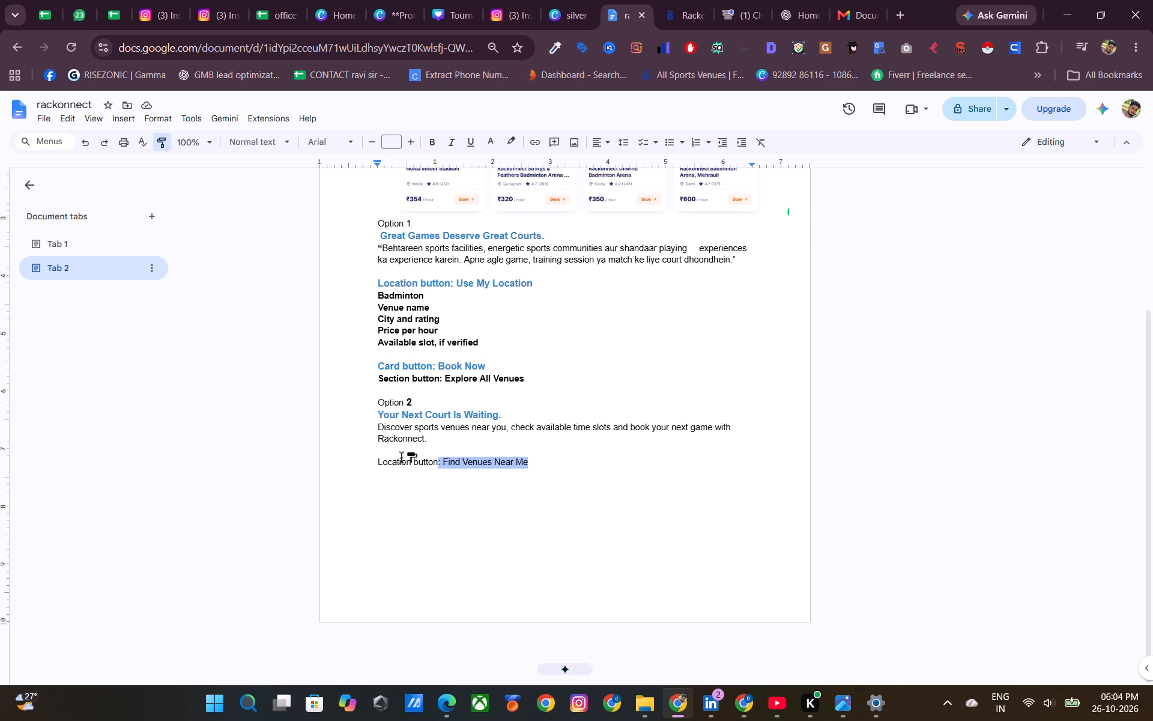
drag(398, 457, 380, 461)
click(457, 503)
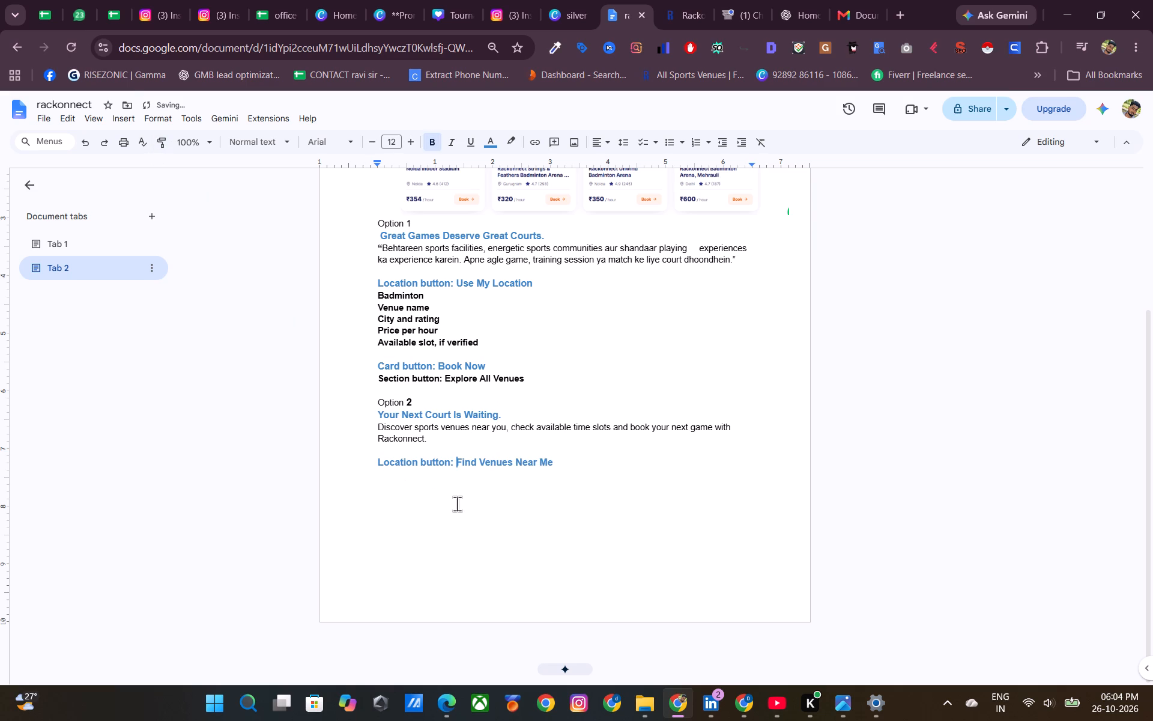
Copy the venue cards list, Sport type through Available time slots, from ChatGPT's Option 2 into the document below the "Find Venues Near Me" line.
click(580, 460)
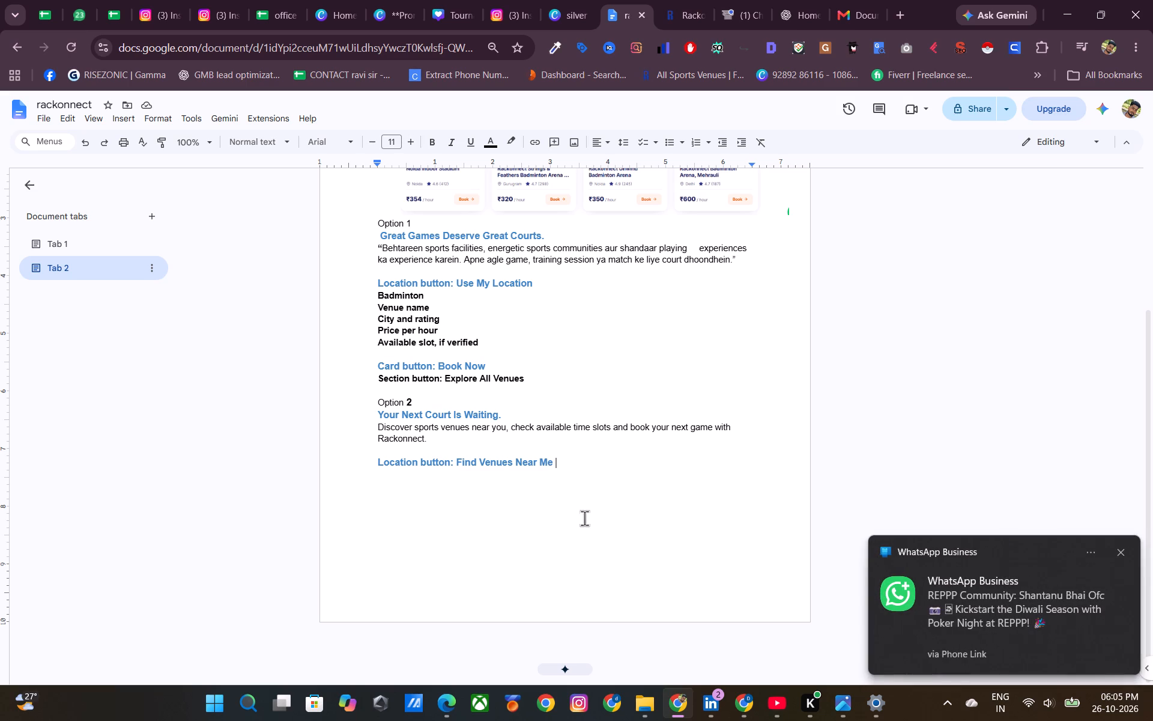
click(1122, 549)
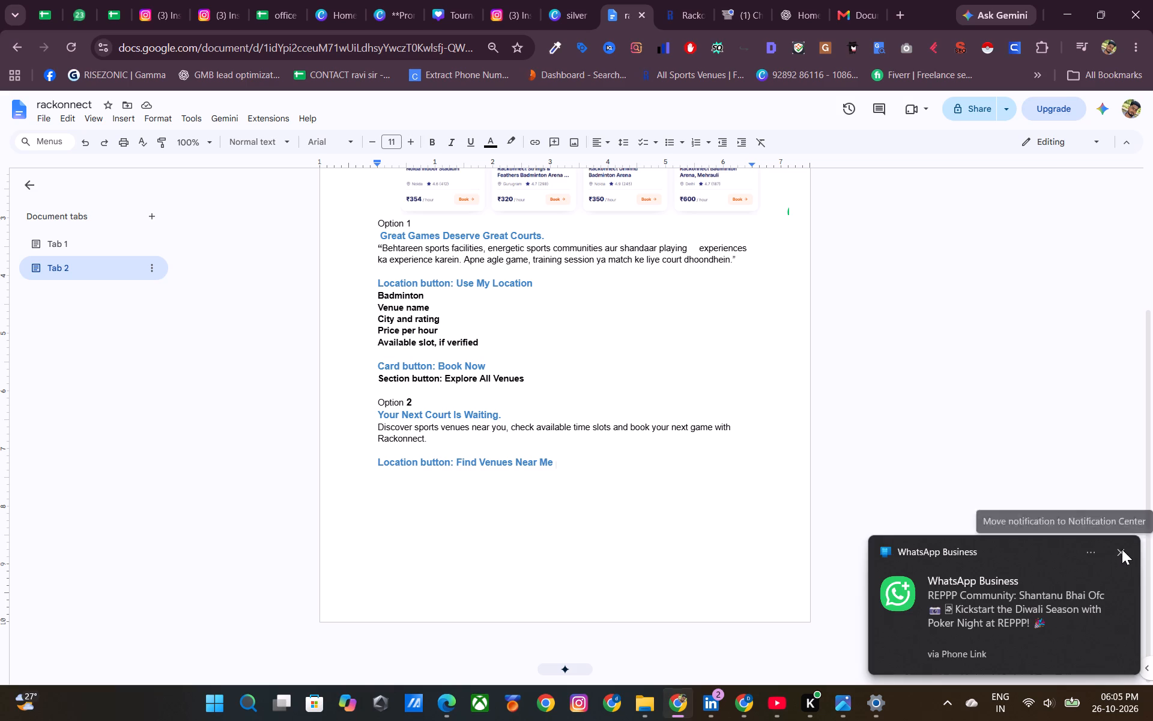
click(564, 445)
click(570, 463)
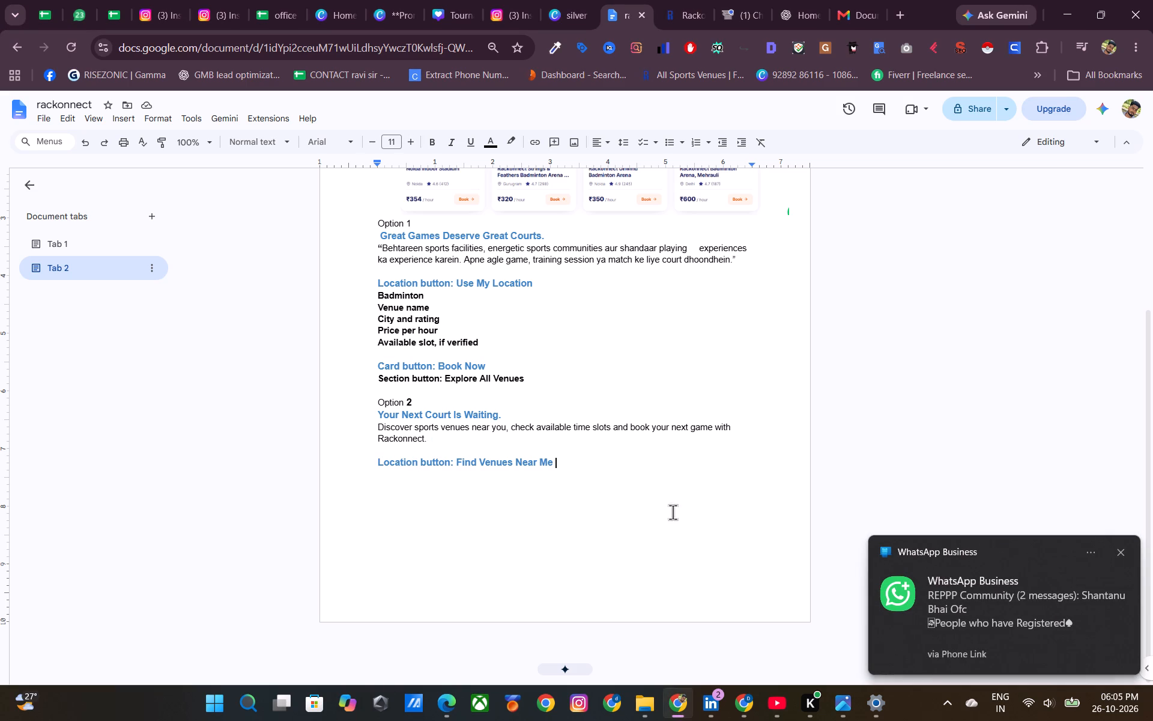
click(1118, 551)
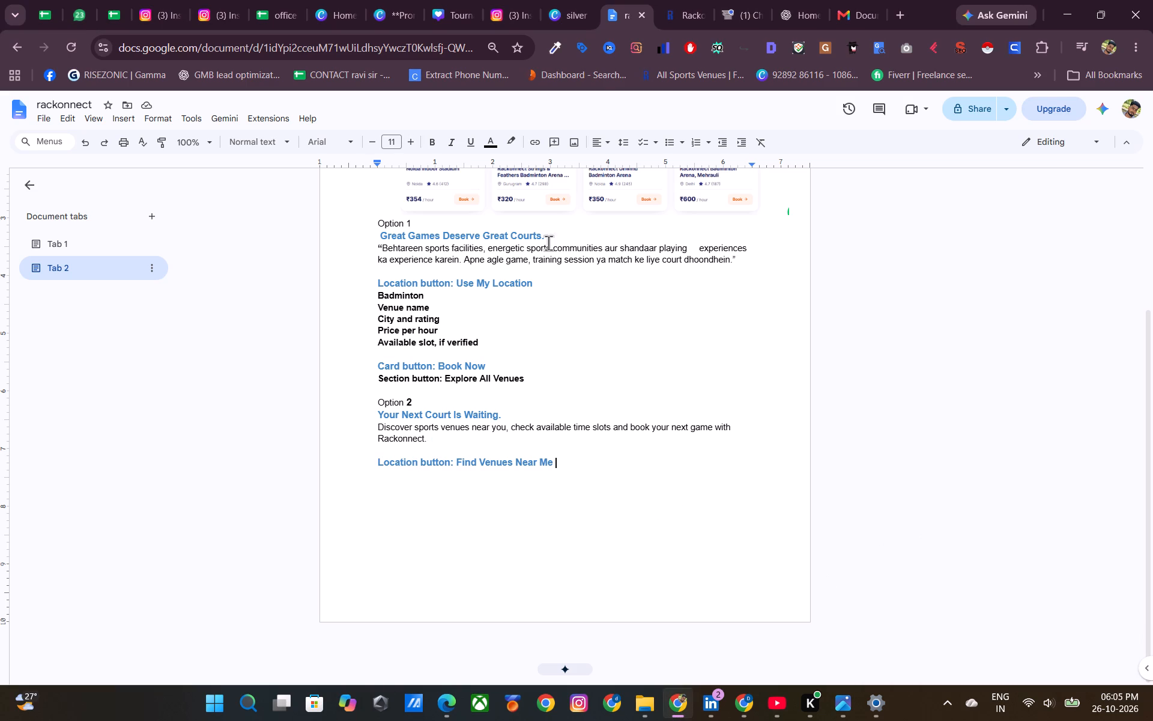
click(793, 18)
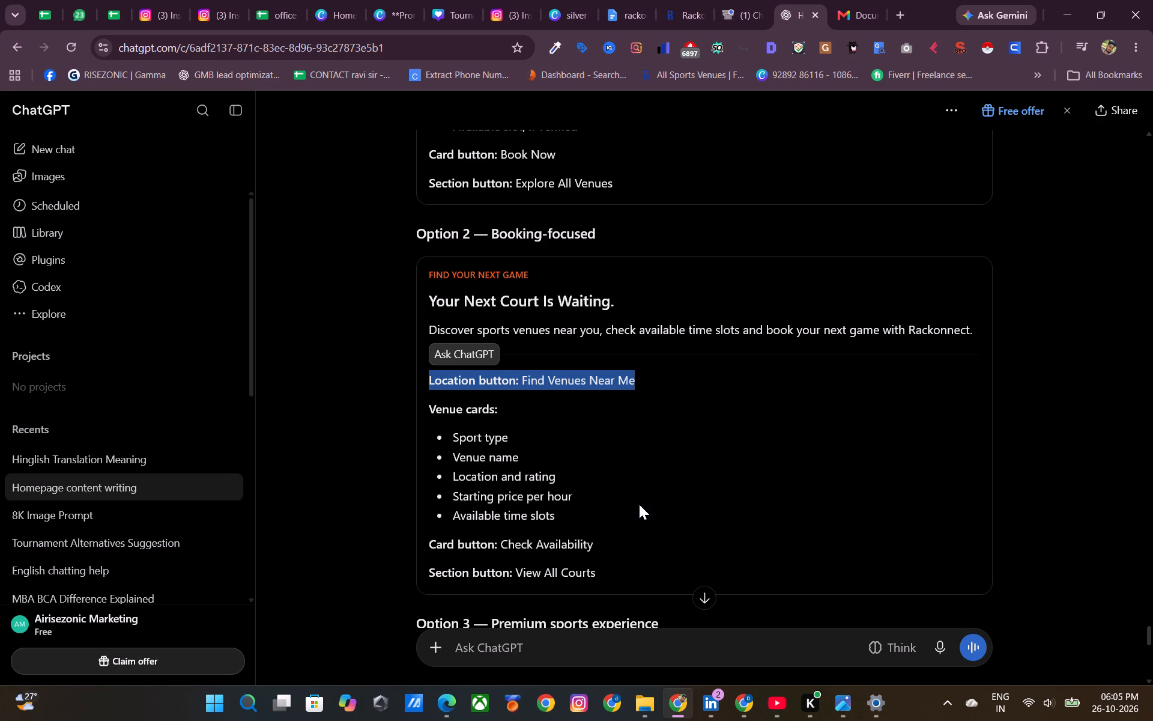
click(639, 504)
drag(431, 409, 531, 462)
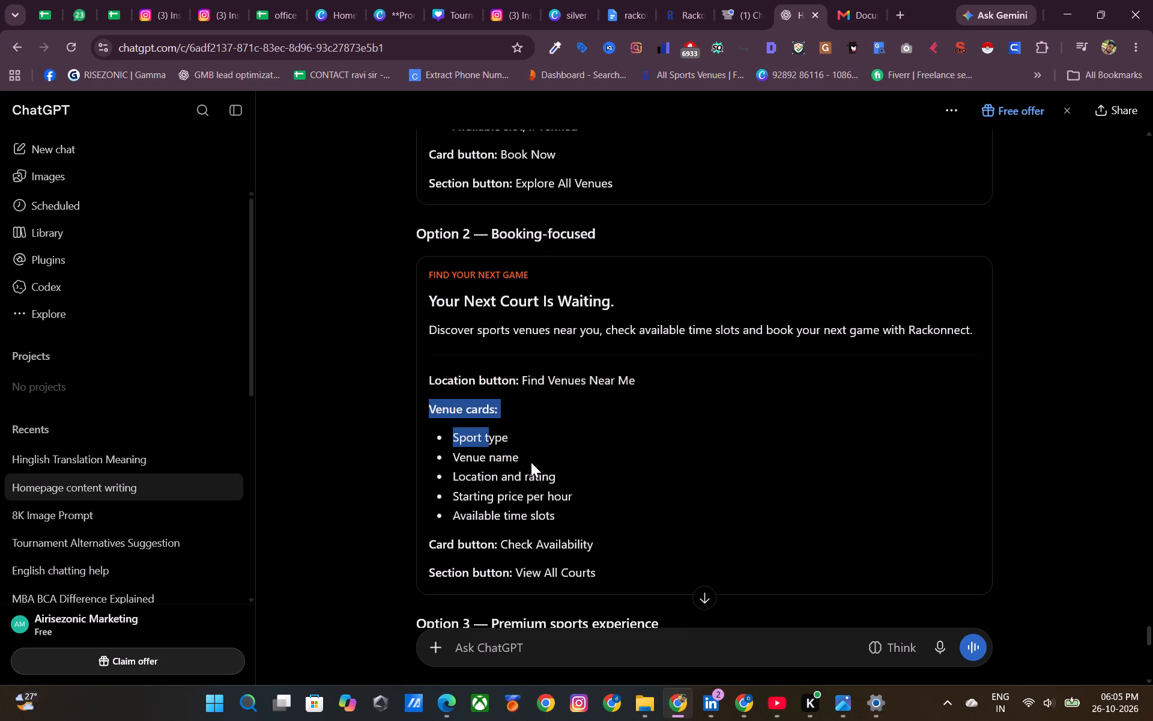
drag(531, 462, 586, 517)
key(ctrl+c)
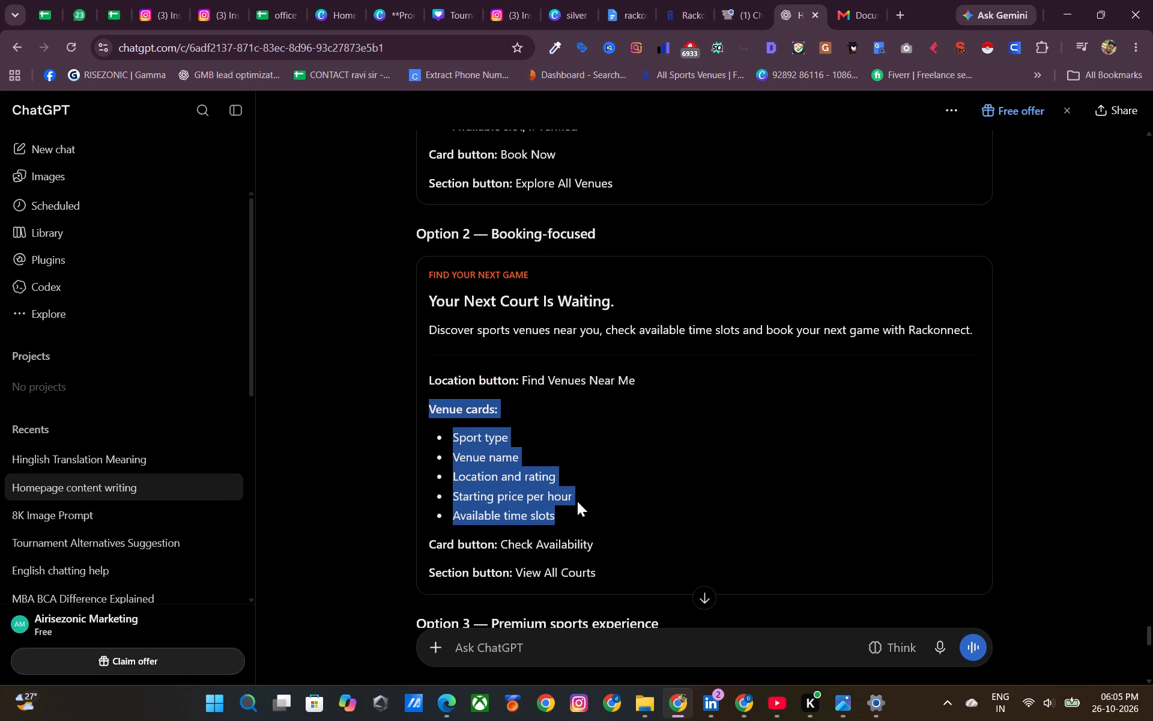
click(630, 22)
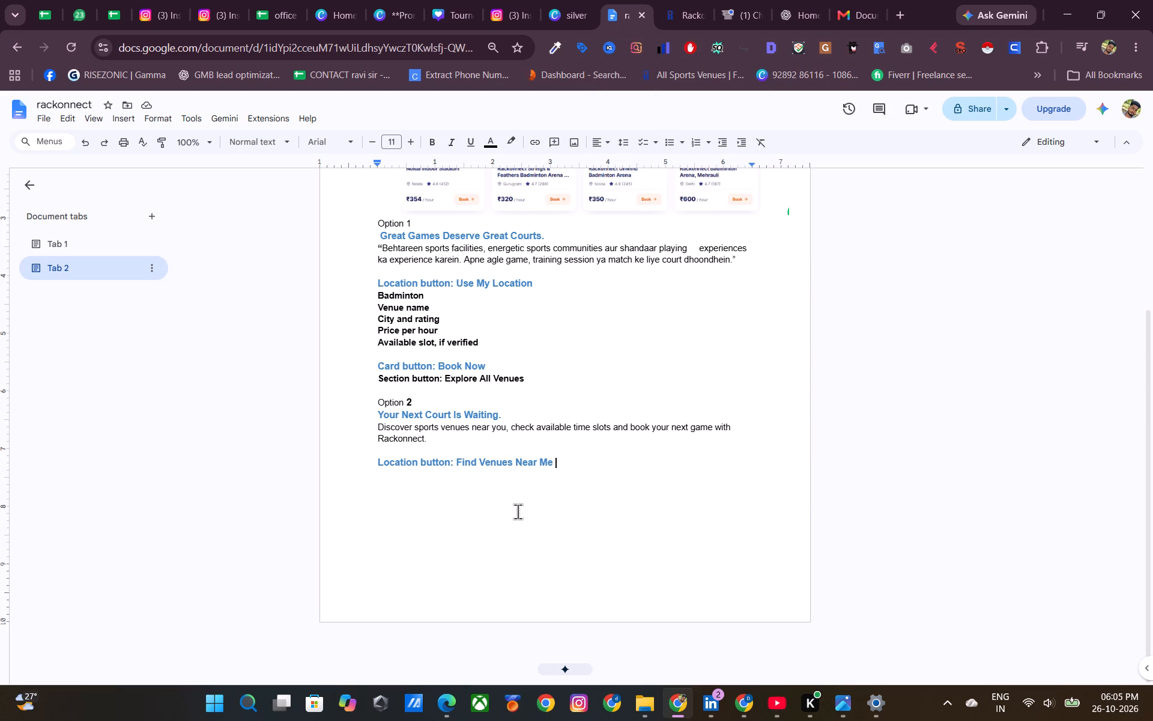
Paste the copied venue cards list on a new line below "Location button: Find Venues Near Me" under Option 2.
key(shift+Return)
key(ctrl+v)
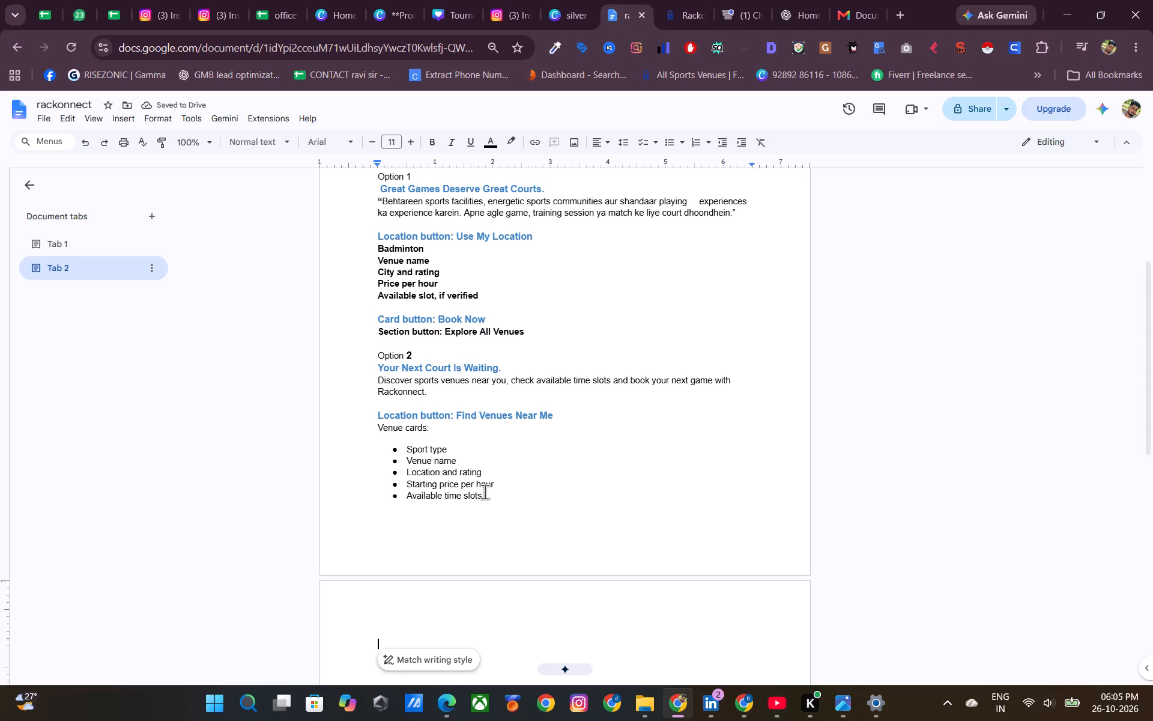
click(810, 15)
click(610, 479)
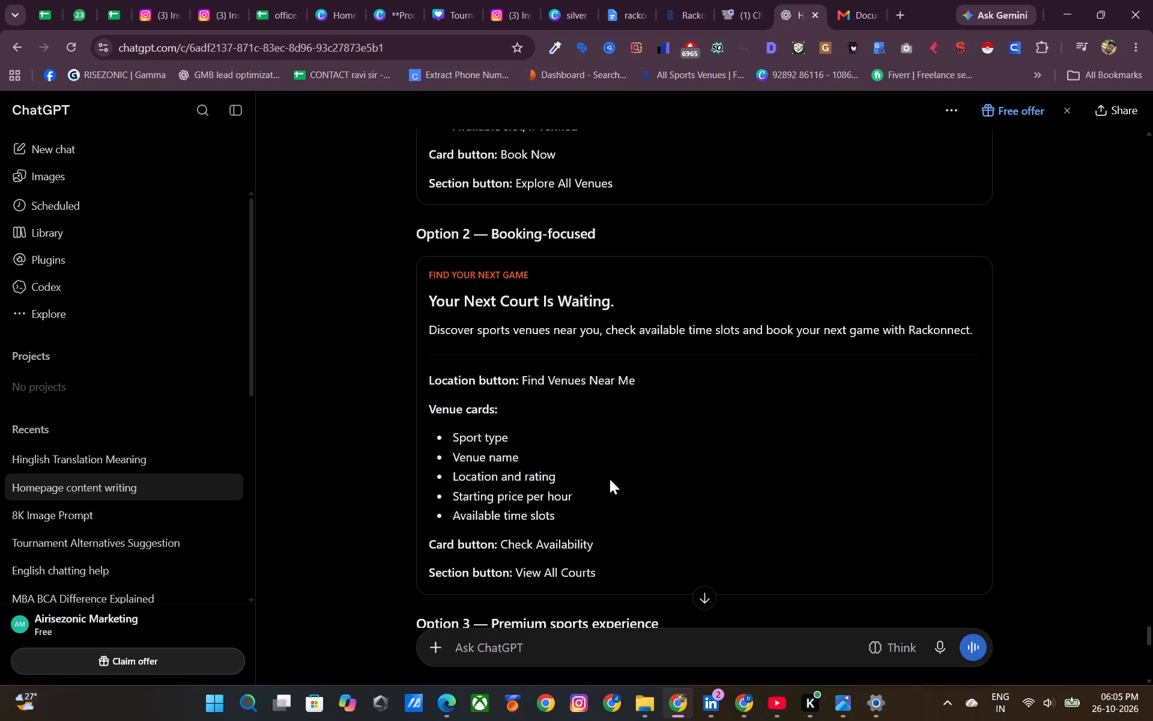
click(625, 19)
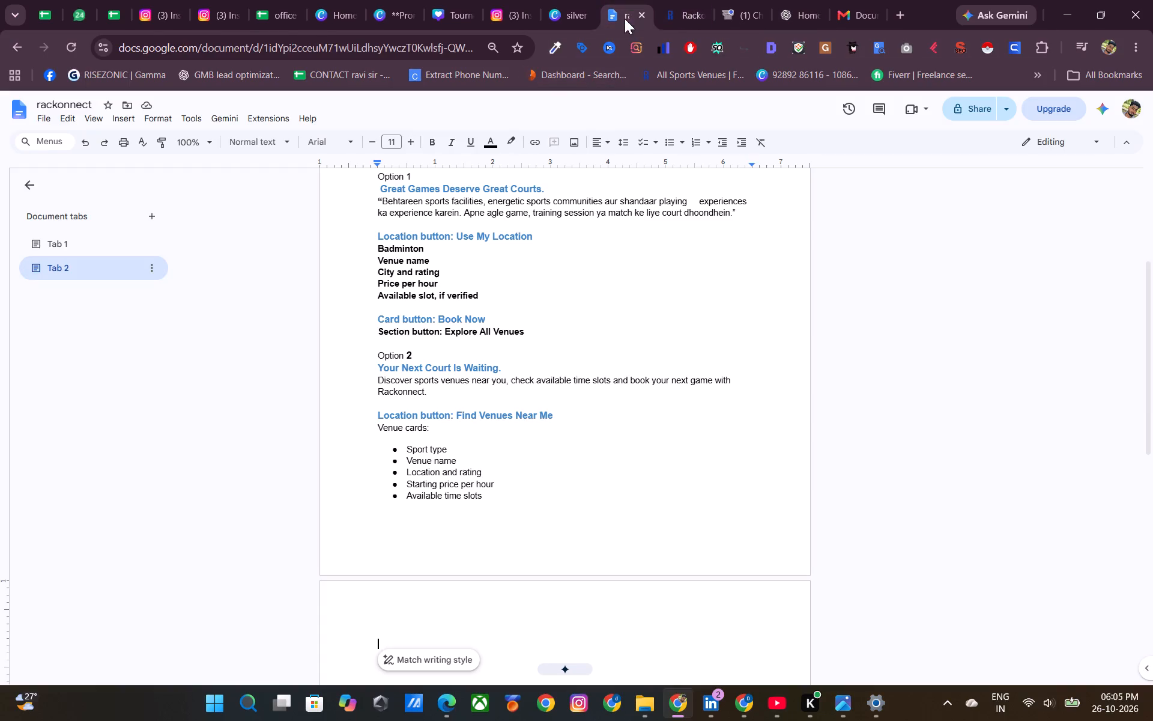
Dismiss the notifications and delete the "Venue cards:" label above the bulleted list under Option 2.
scroll(521, 410, up, 1)
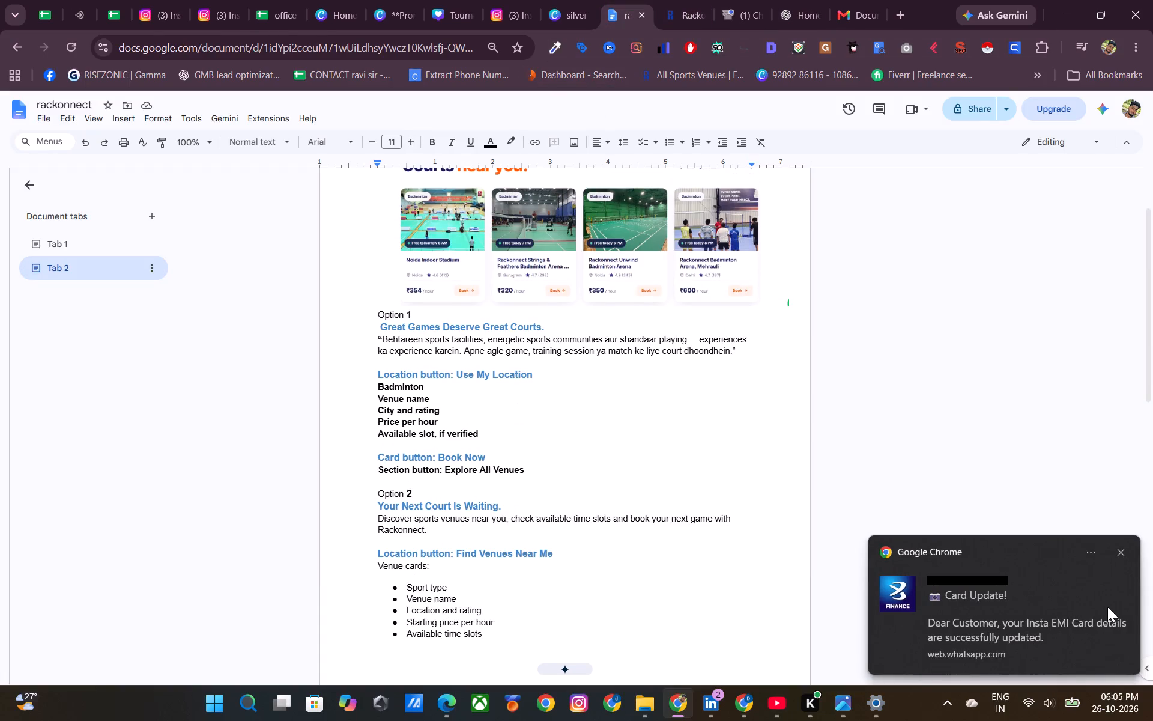
click(1120, 553)
scroll(569, 580, down, 1)
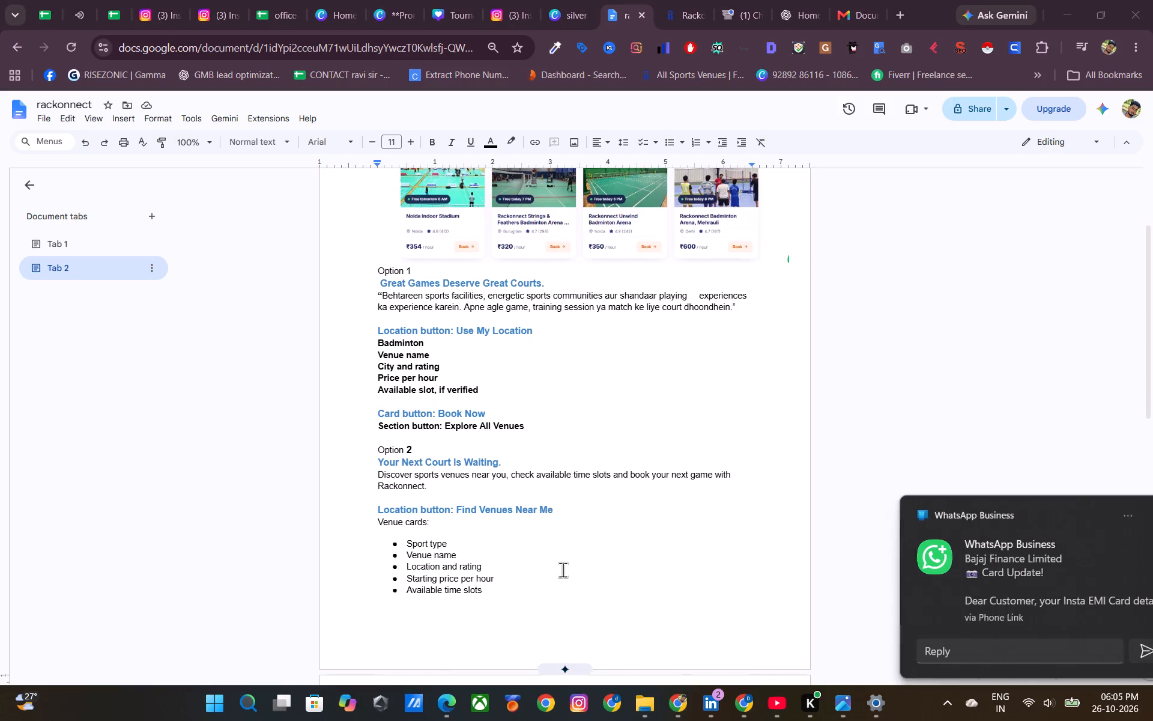
scroll(563, 570, down, 1)
scroll(515, 538, down, 1)
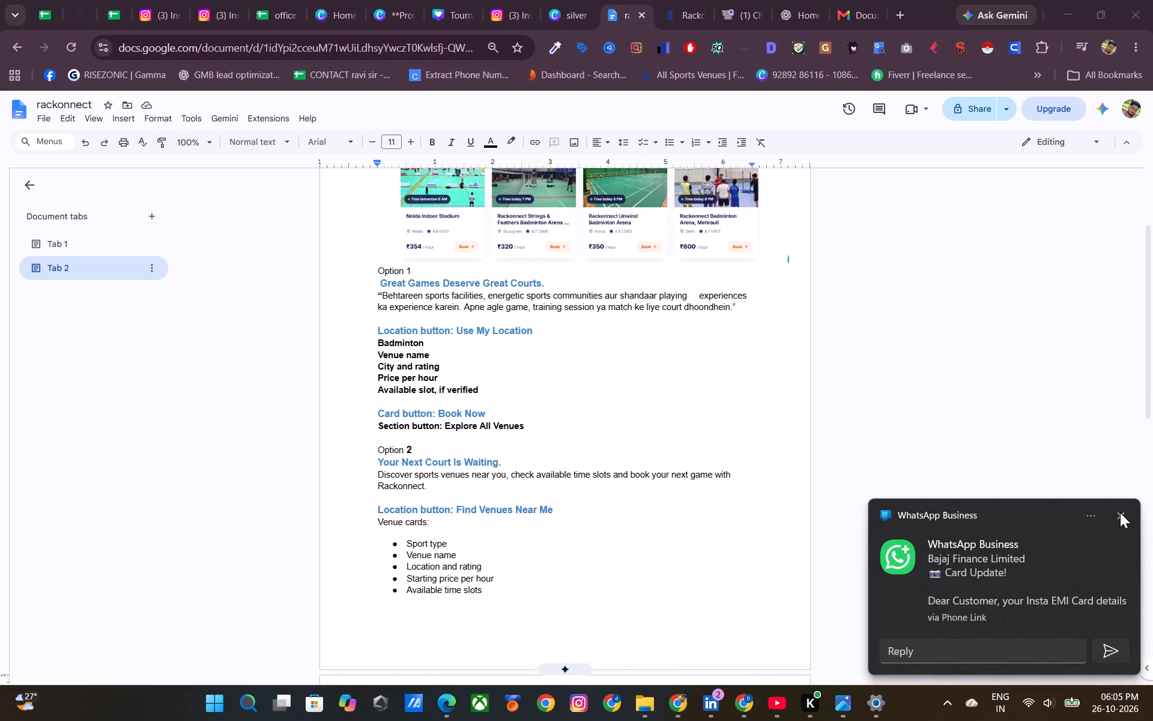
click(1117, 513)
drag(434, 523, 386, 519)
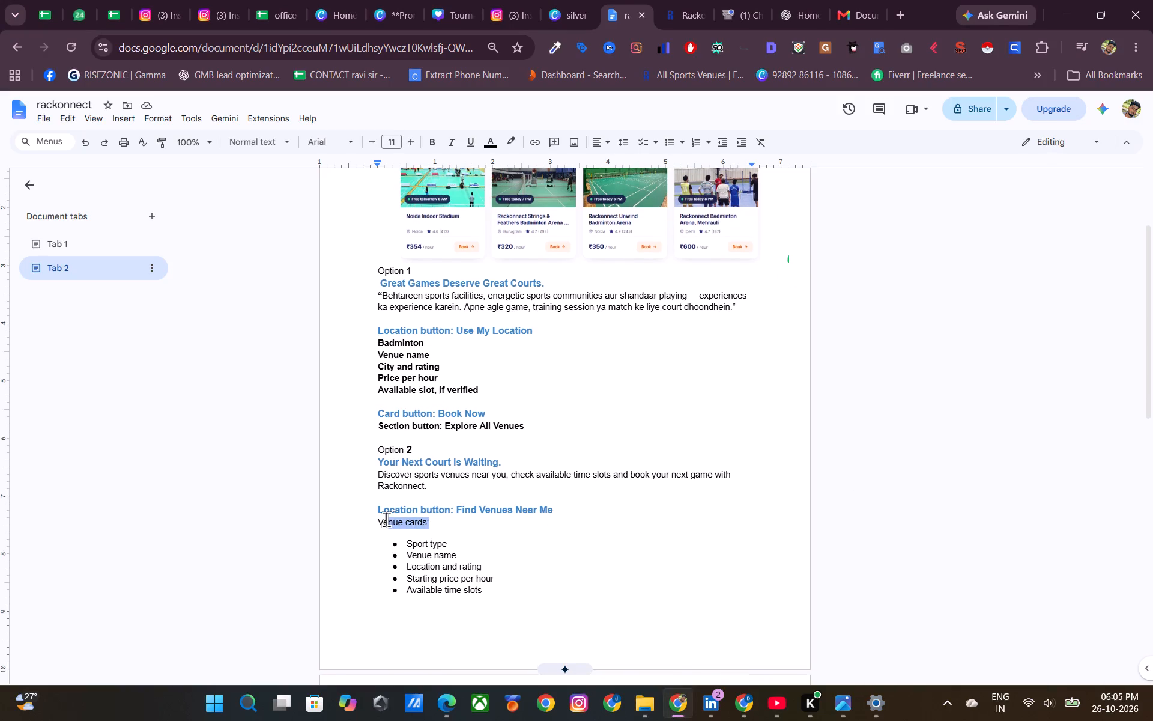
drag(386, 519, 377, 521)
key(BackSpace)
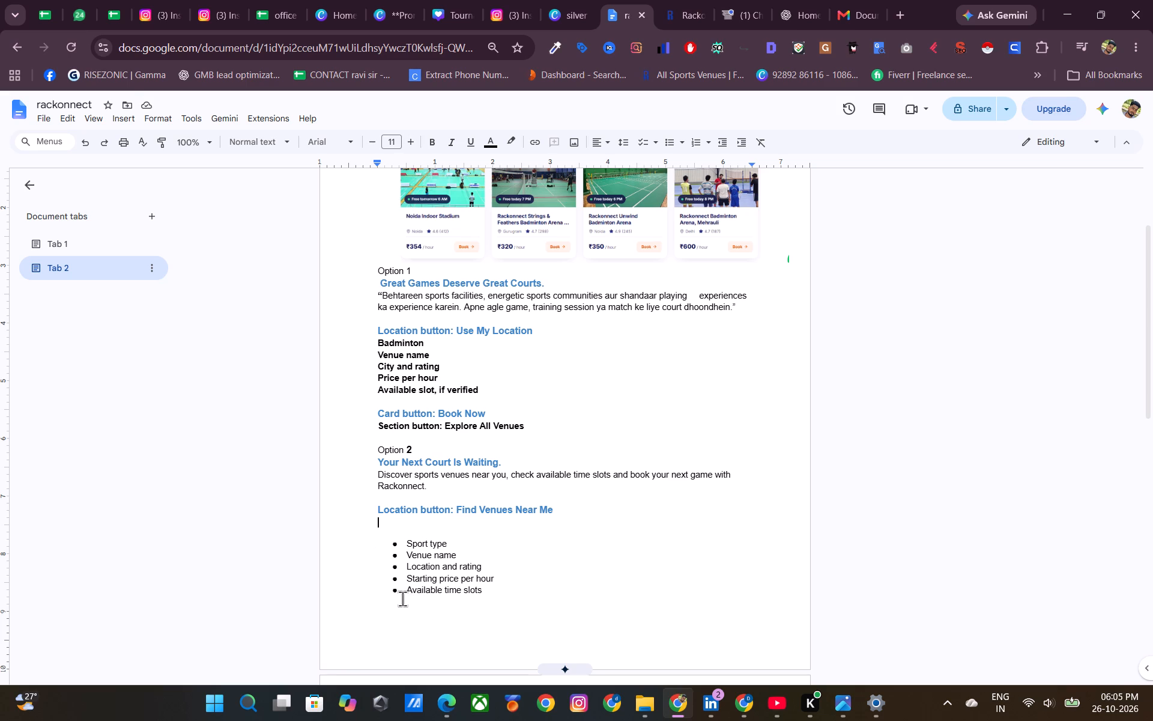
Place the text cursor at the start of the "Sport type" bullet in the Option 2 list.
drag(402, 594, 419, 571)
click(399, 545)
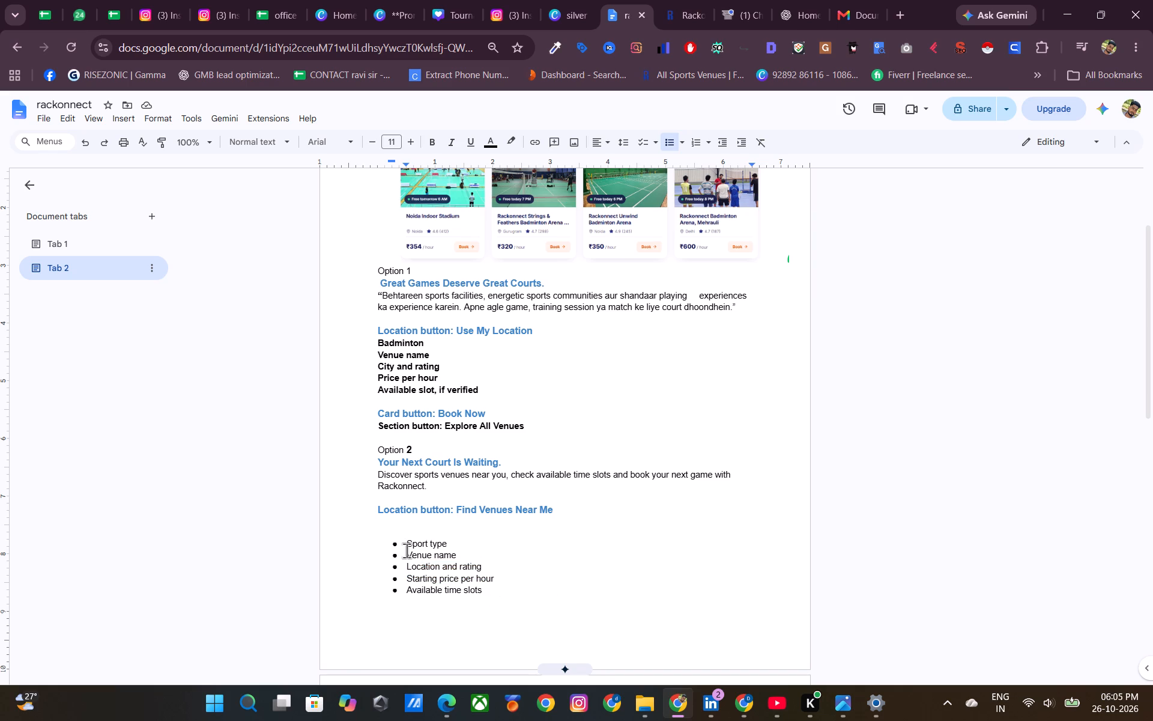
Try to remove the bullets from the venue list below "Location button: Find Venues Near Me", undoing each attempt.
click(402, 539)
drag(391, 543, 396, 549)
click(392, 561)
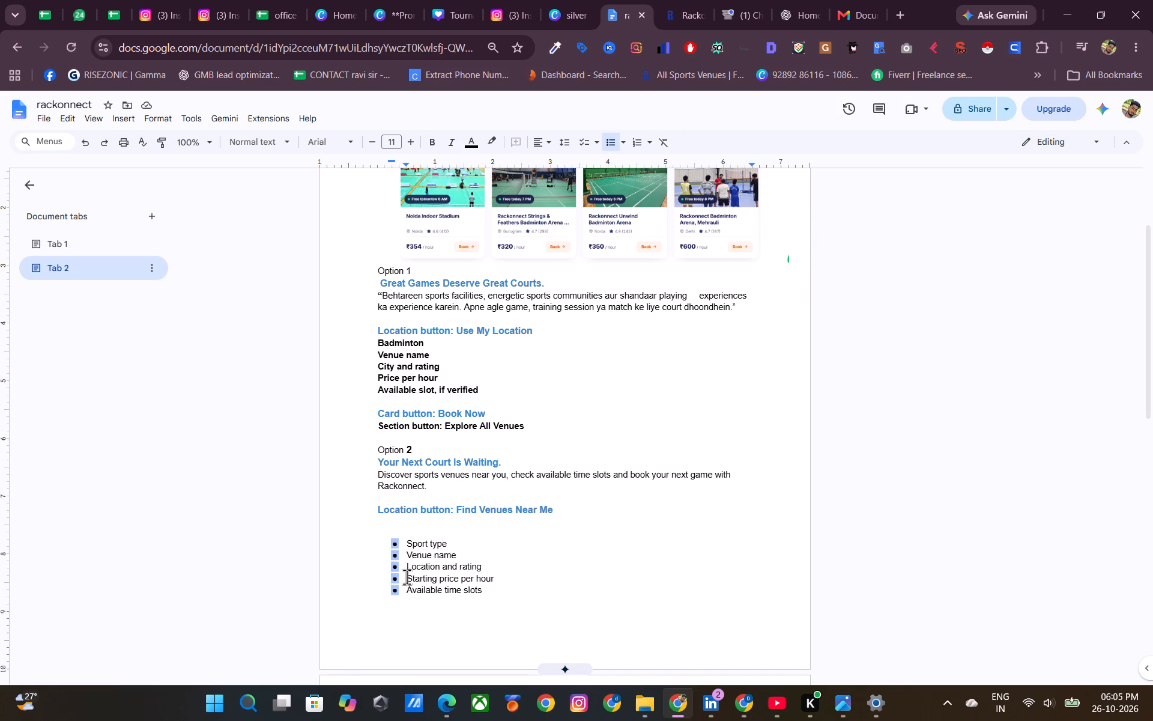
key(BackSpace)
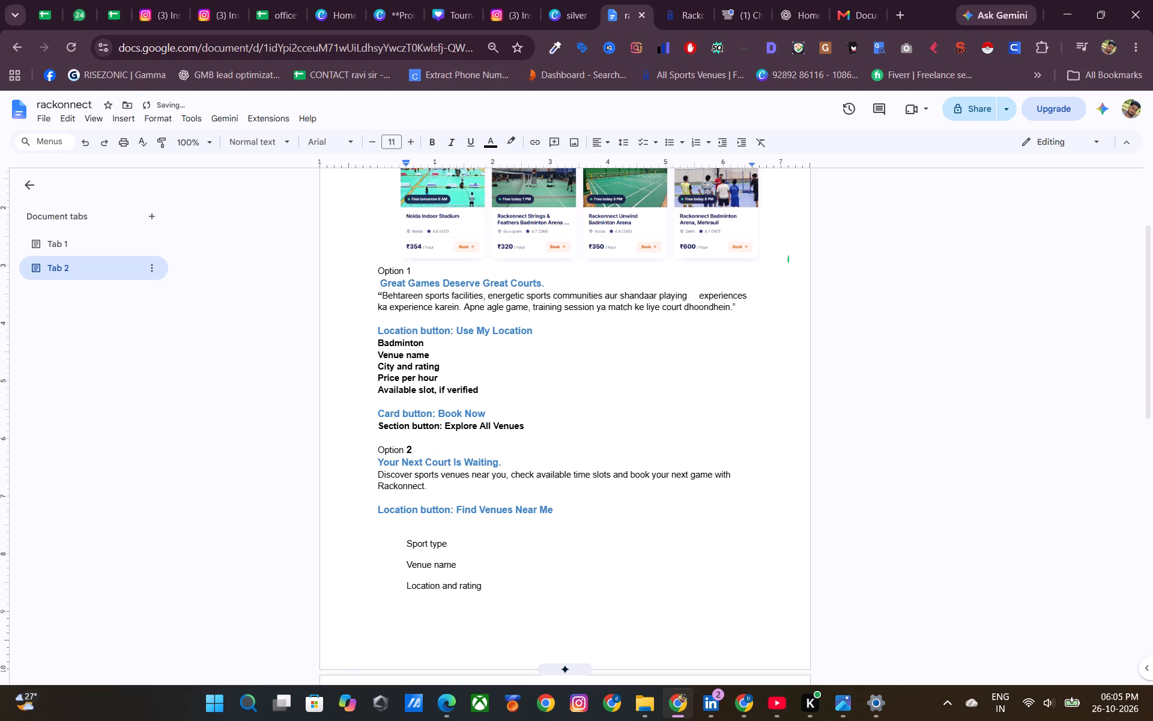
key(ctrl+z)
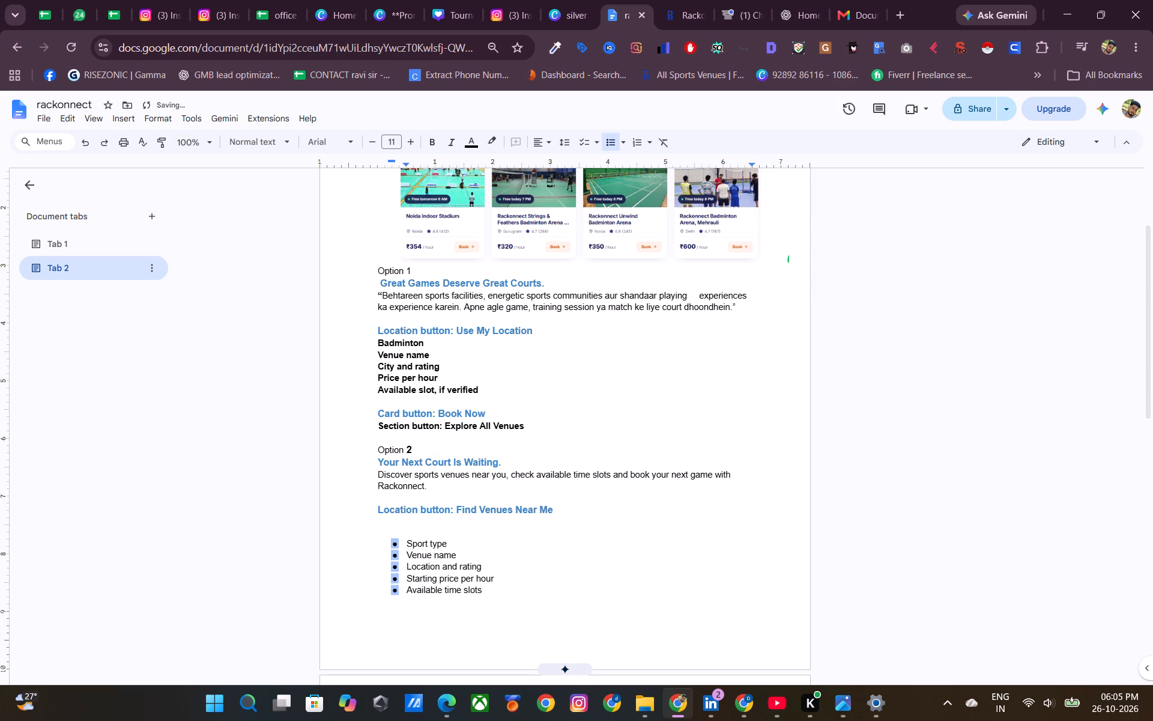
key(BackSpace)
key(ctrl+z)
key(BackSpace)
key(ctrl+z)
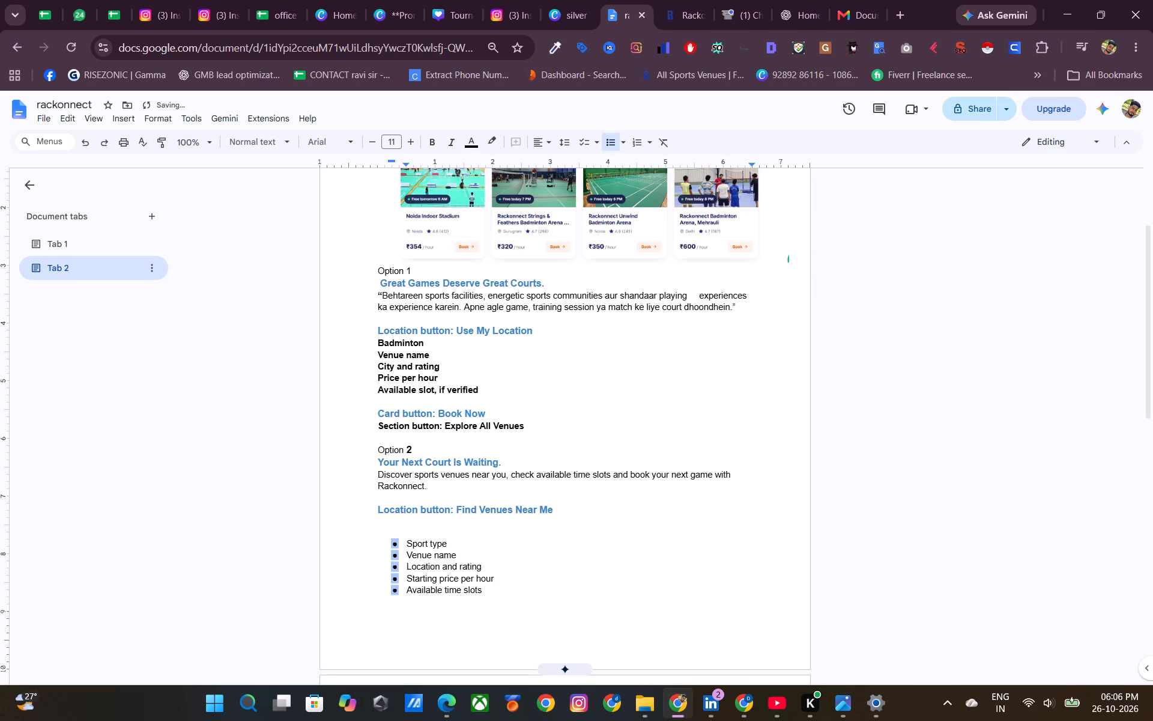
Copy and delete the bulleted list, Sport type through Available time slots, below "Location button: Find Venues Near Me".
click(411, 567)
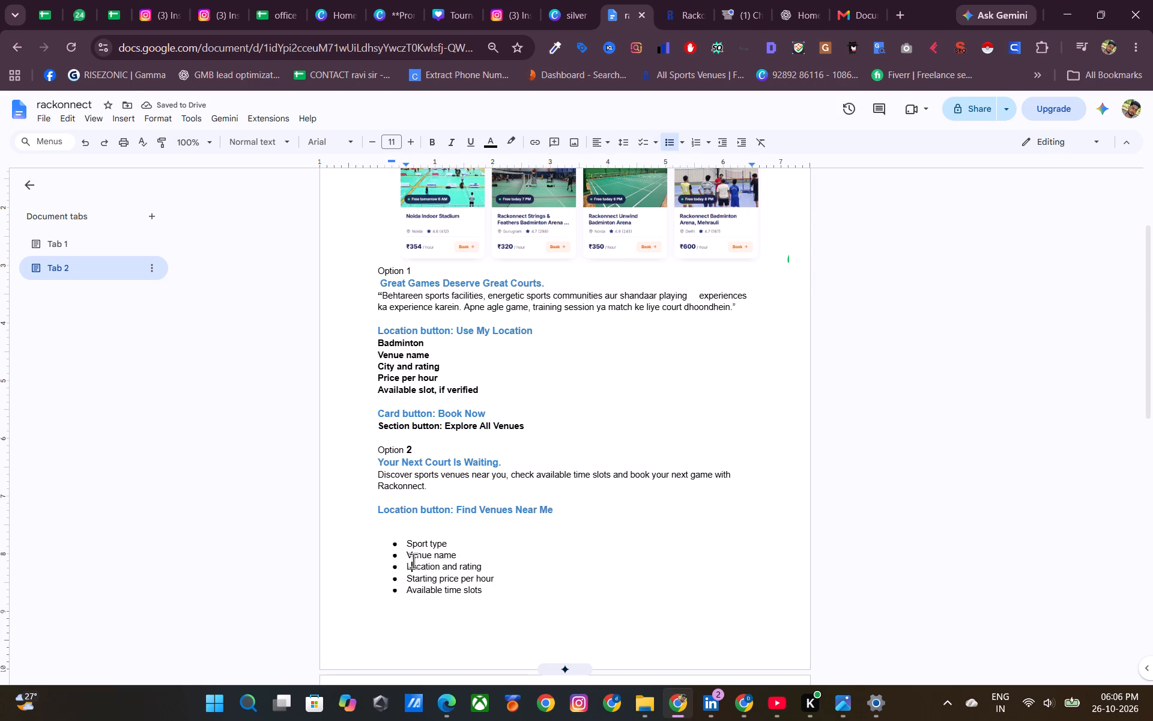
drag(405, 543, 480, 580)
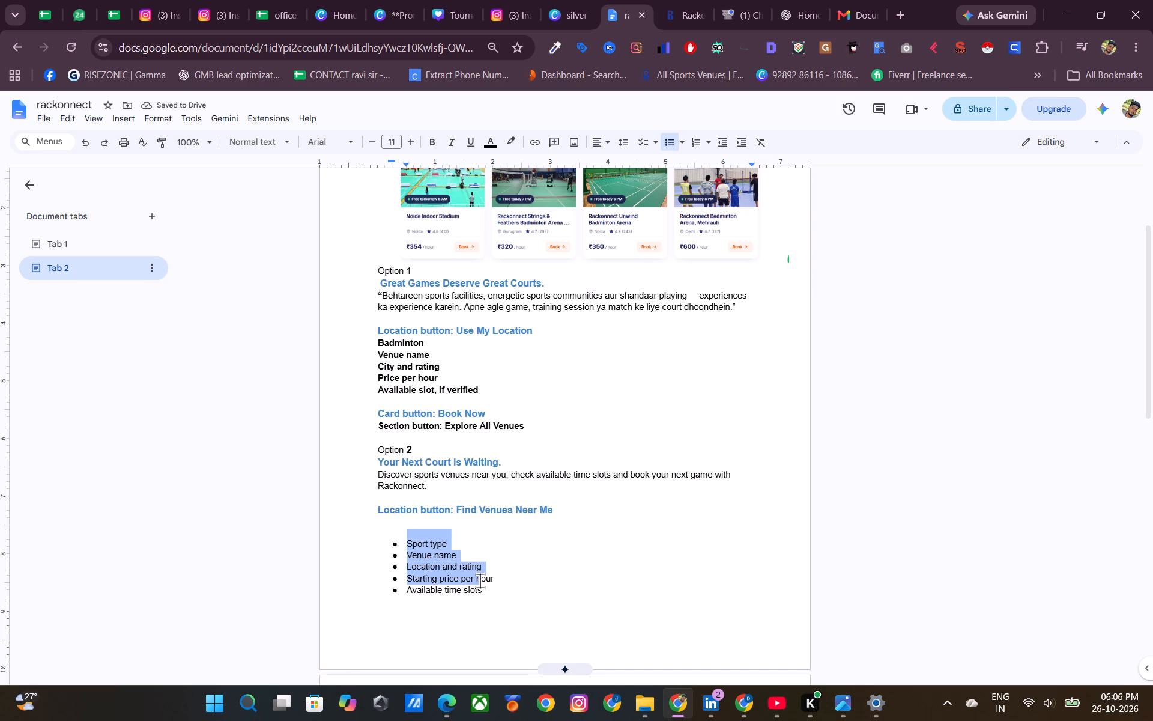
drag(480, 580, 486, 587)
key(ctrl+c)
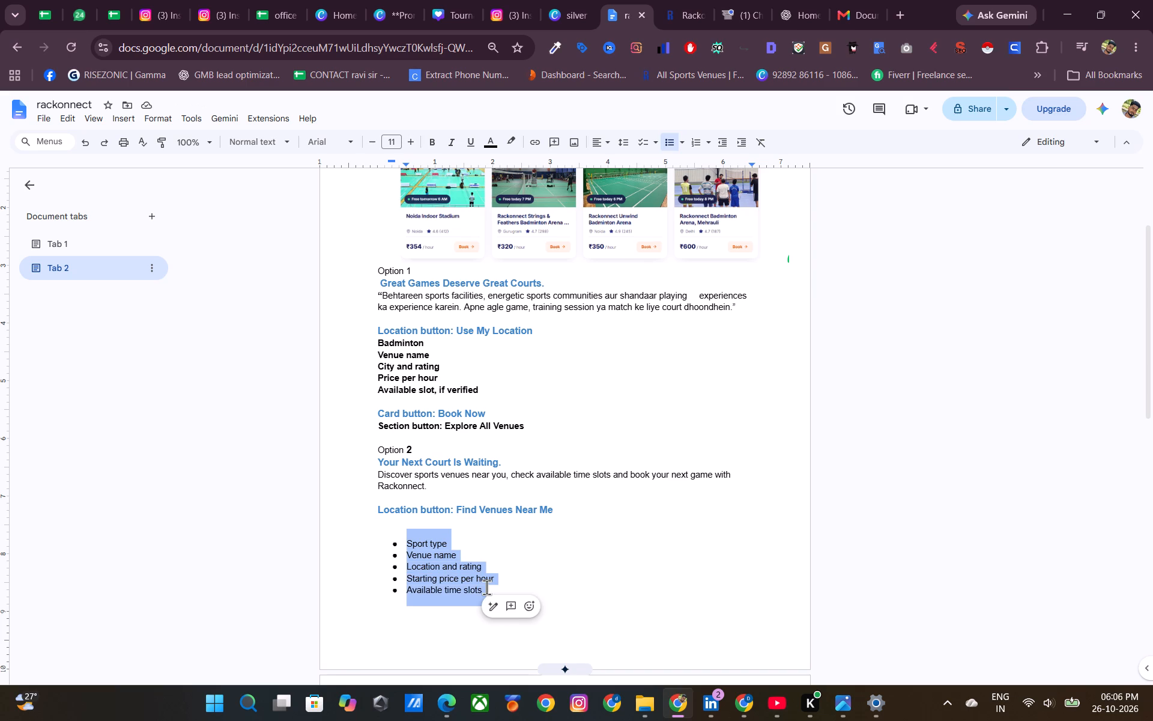
key(BackSpace)
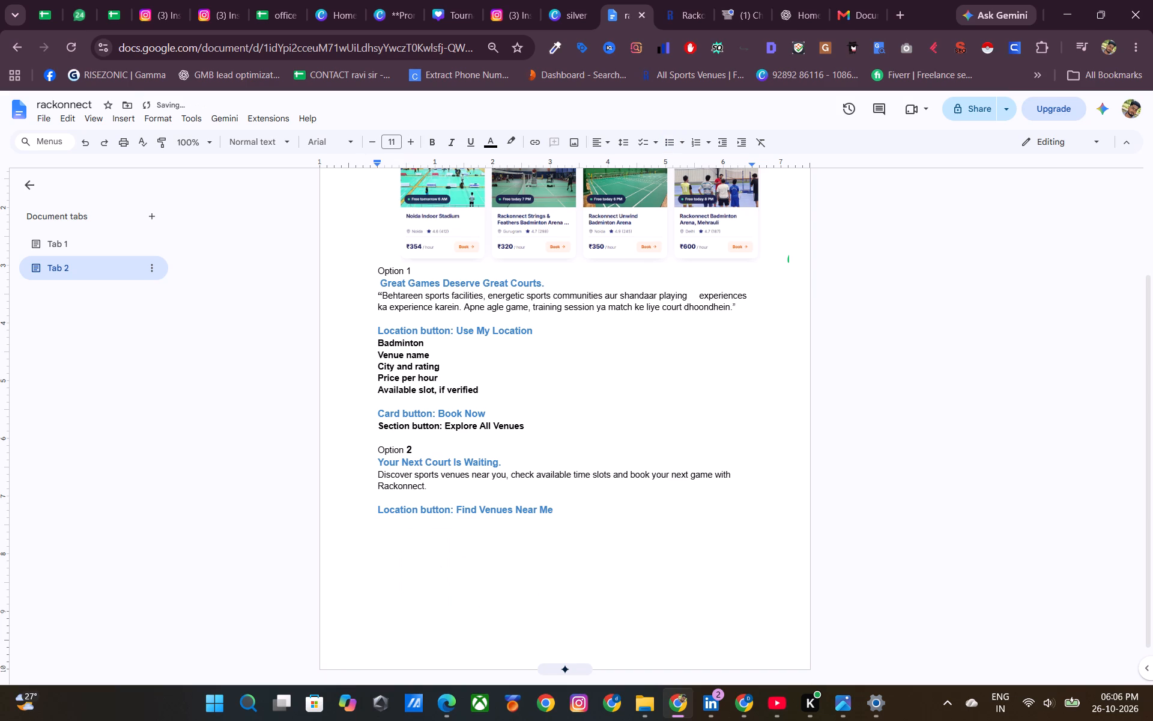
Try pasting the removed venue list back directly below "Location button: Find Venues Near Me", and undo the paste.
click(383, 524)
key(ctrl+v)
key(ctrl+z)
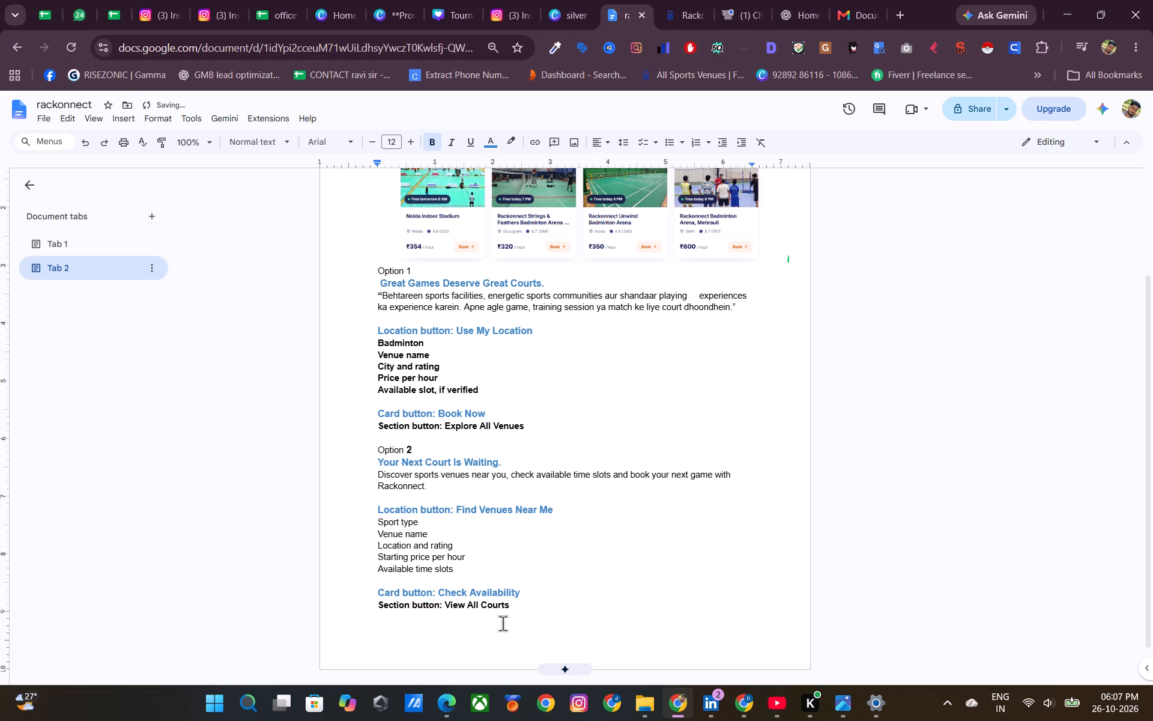
Open the options for Tab 2 of the rackonnect document.
scroll(546, 574, down, 1)
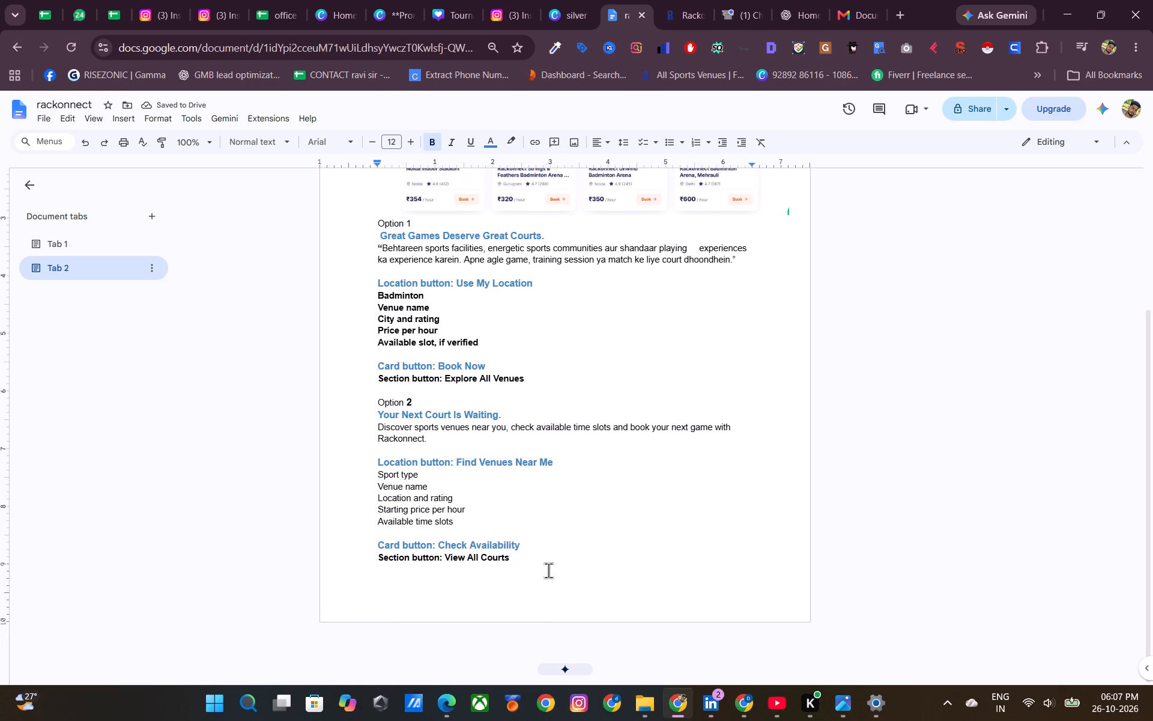
scroll(548, 570, down, 1)
click(151, 268)
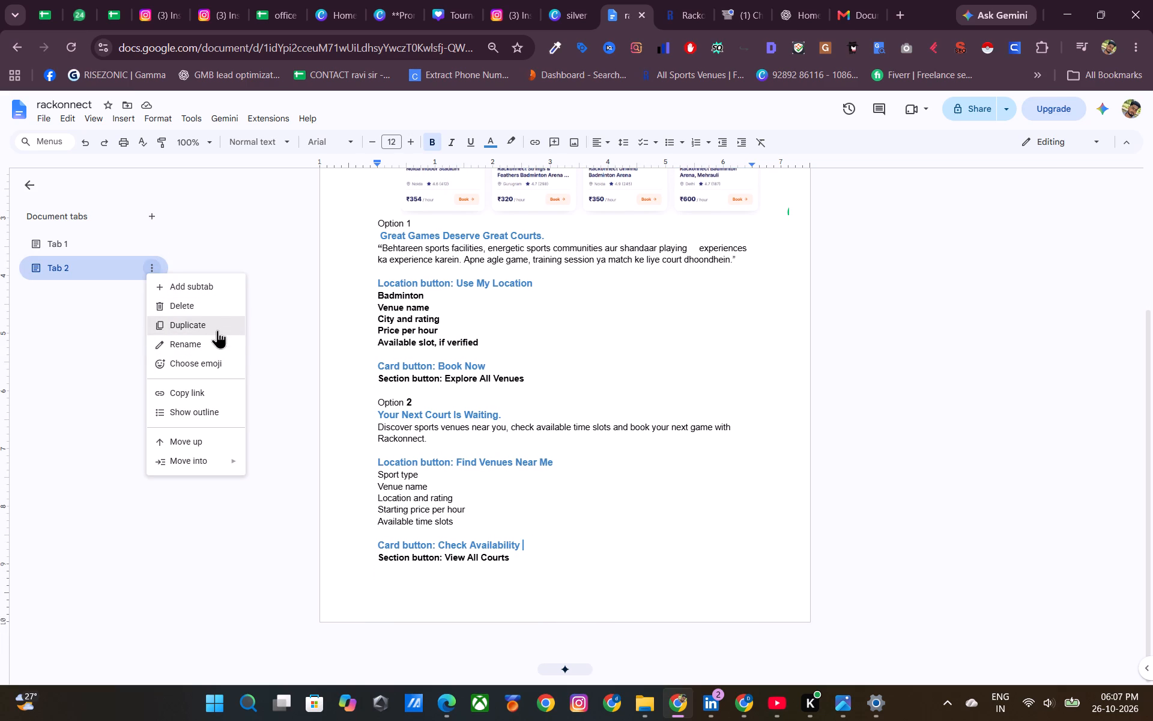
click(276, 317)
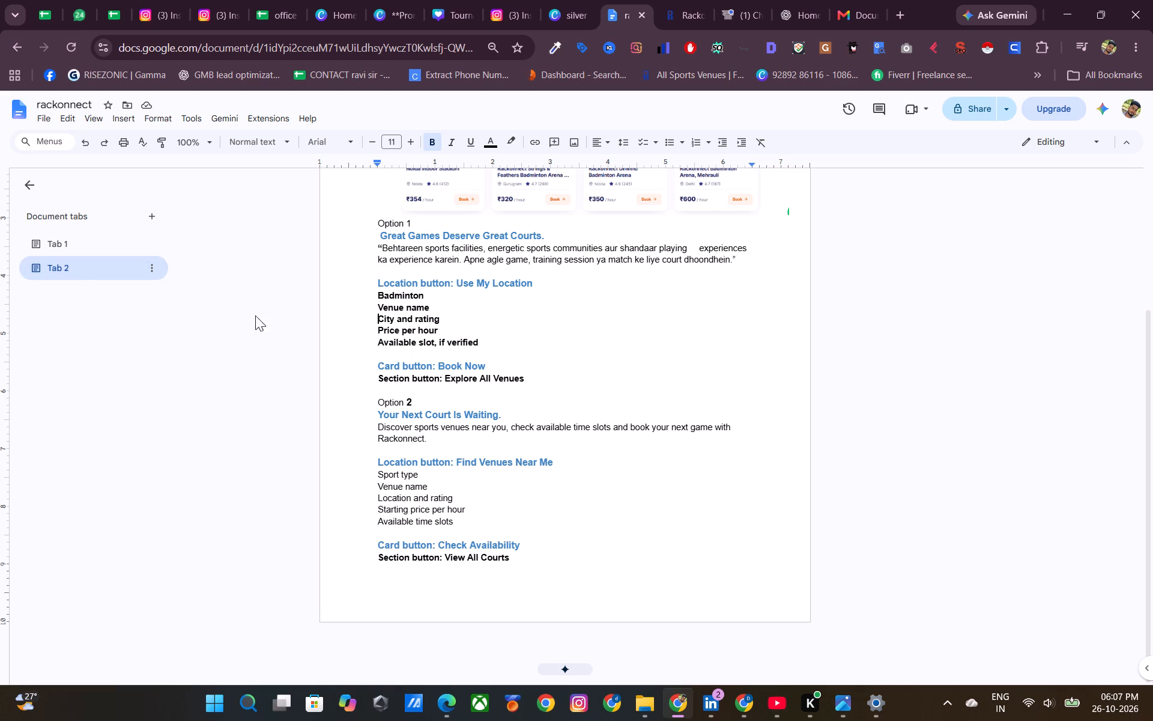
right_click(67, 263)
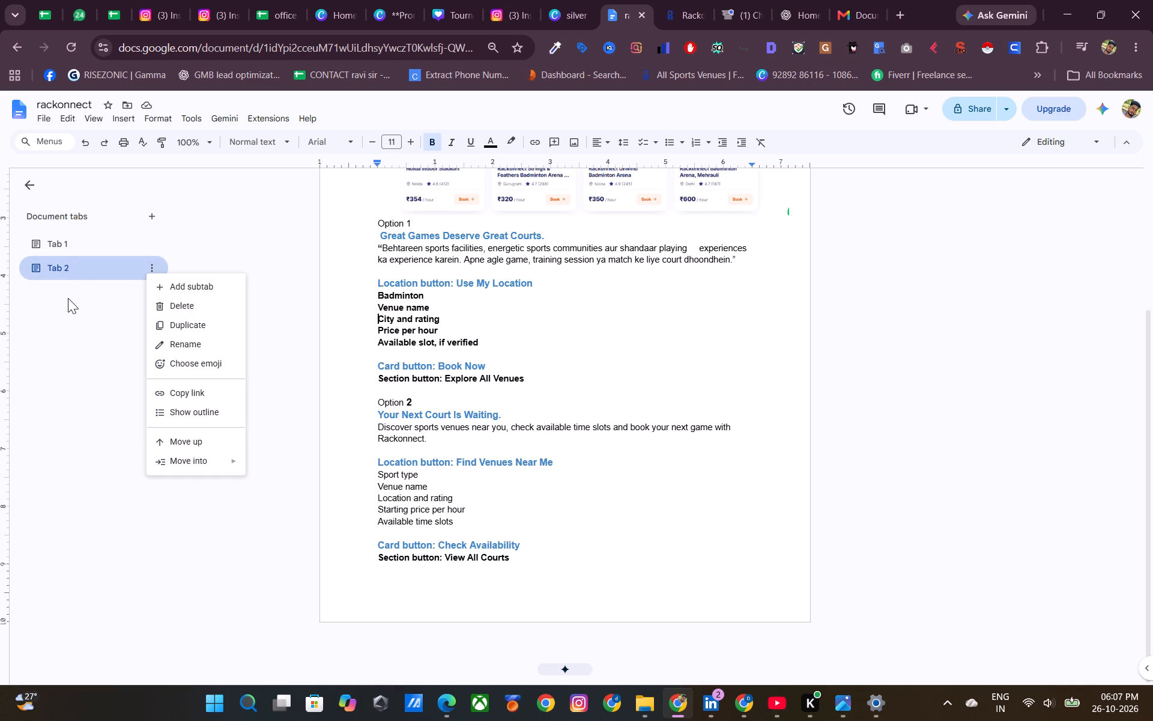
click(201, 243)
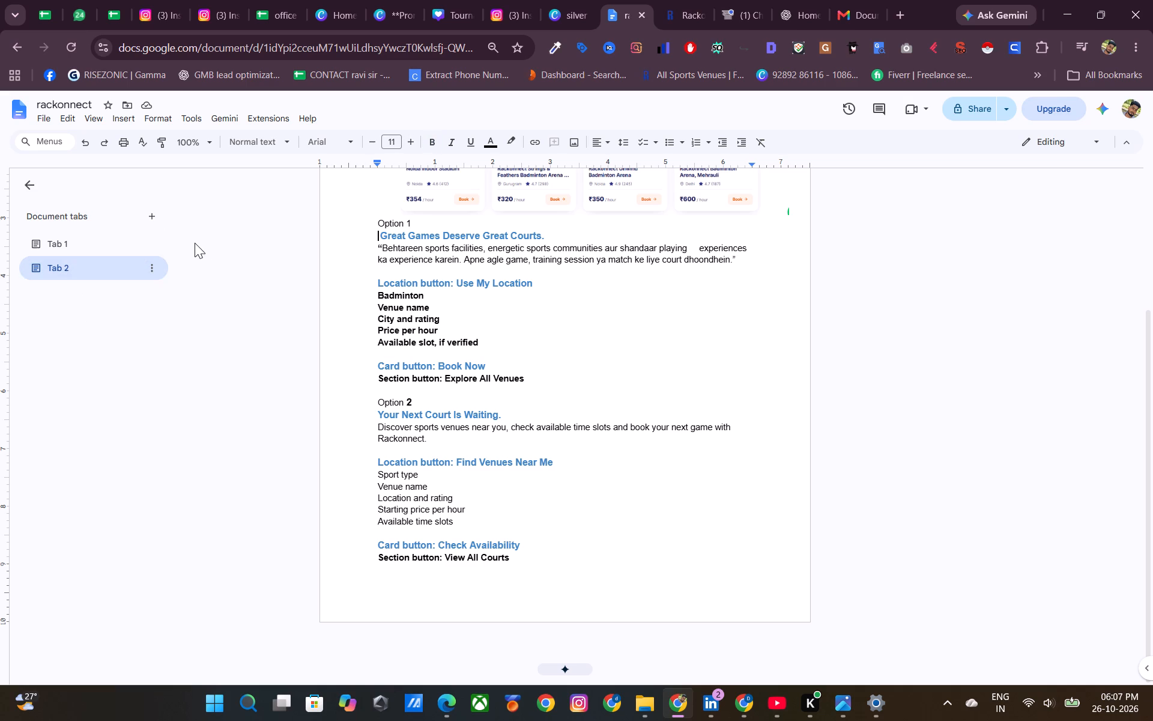
Add a new blank tab to the document after Tab 2.
click(154, 213)
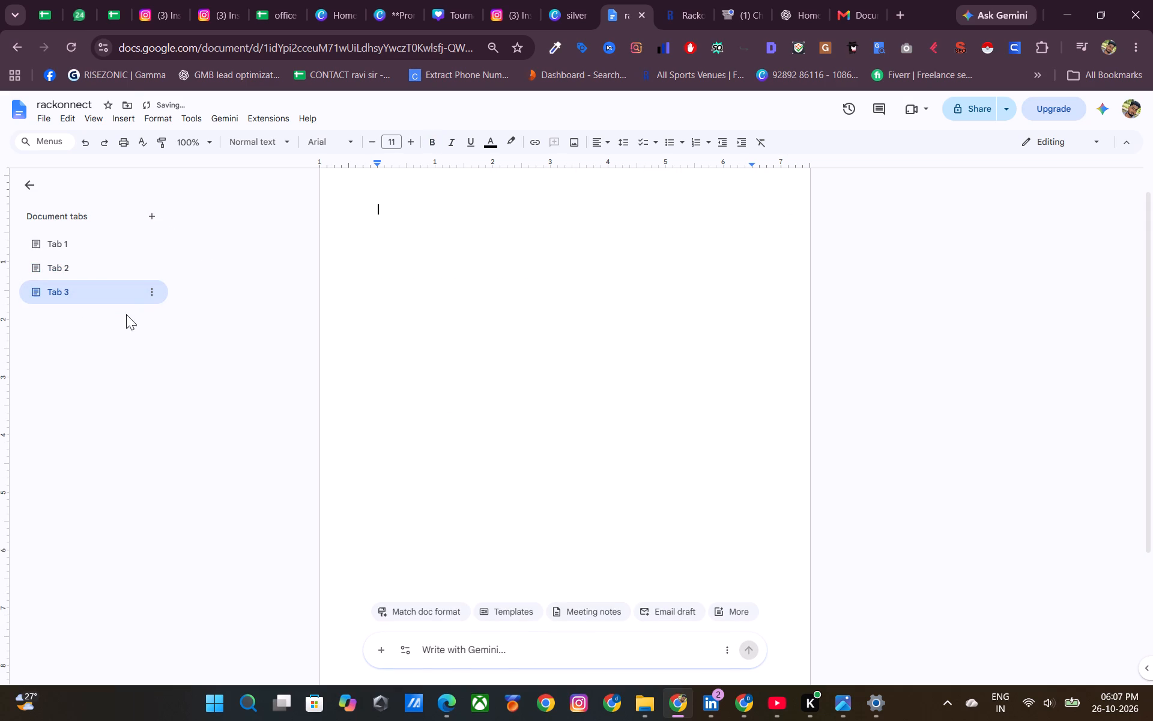
scroll(462, 338, up, 3)
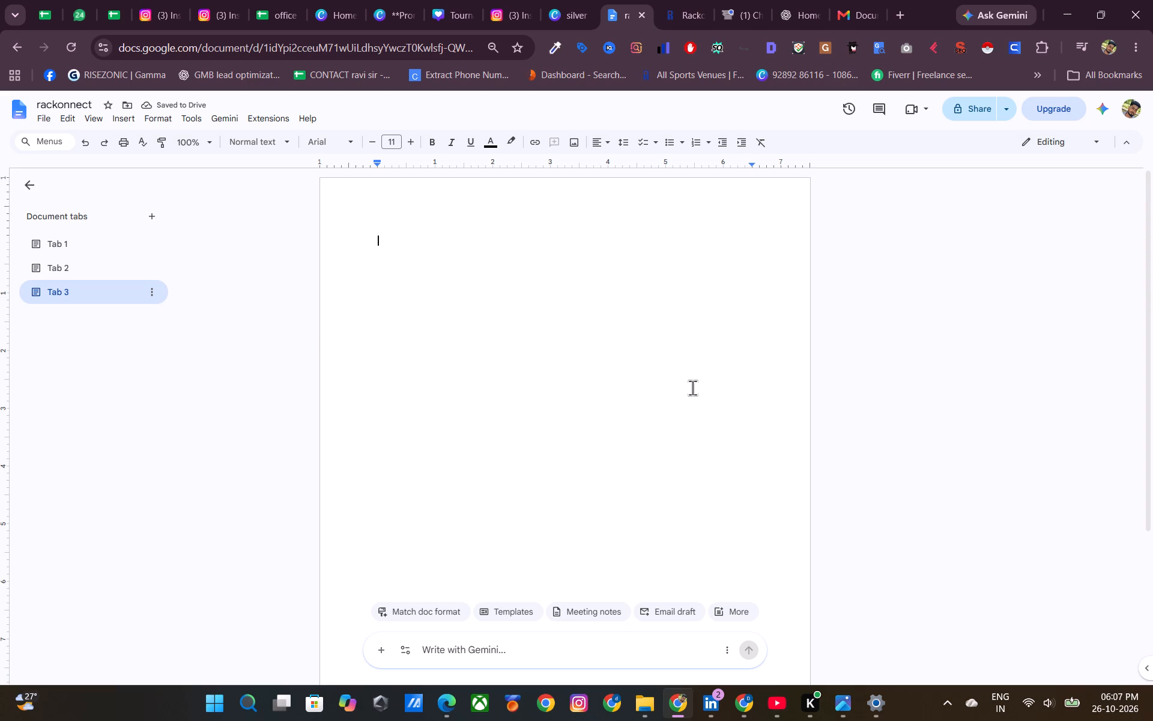
Review the copy already entered in Tab 1 and Tab 2, comparing them with the blank Tab 3.
scroll(692, 388, up, 2)
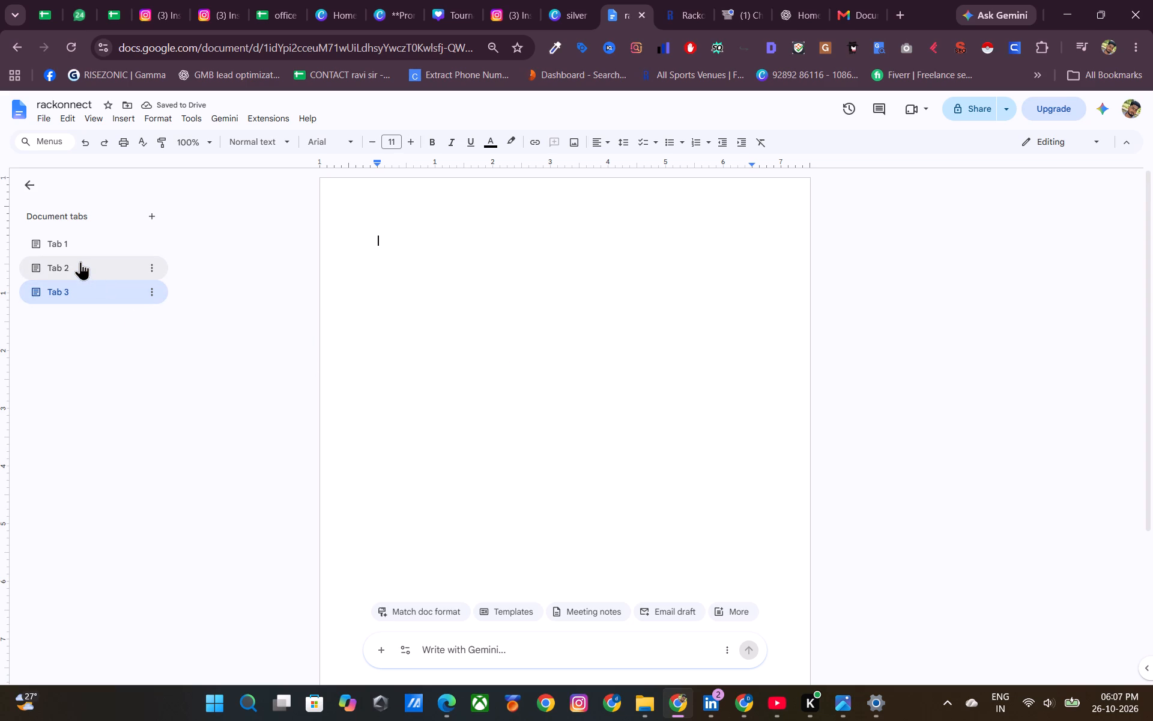
click(80, 261)
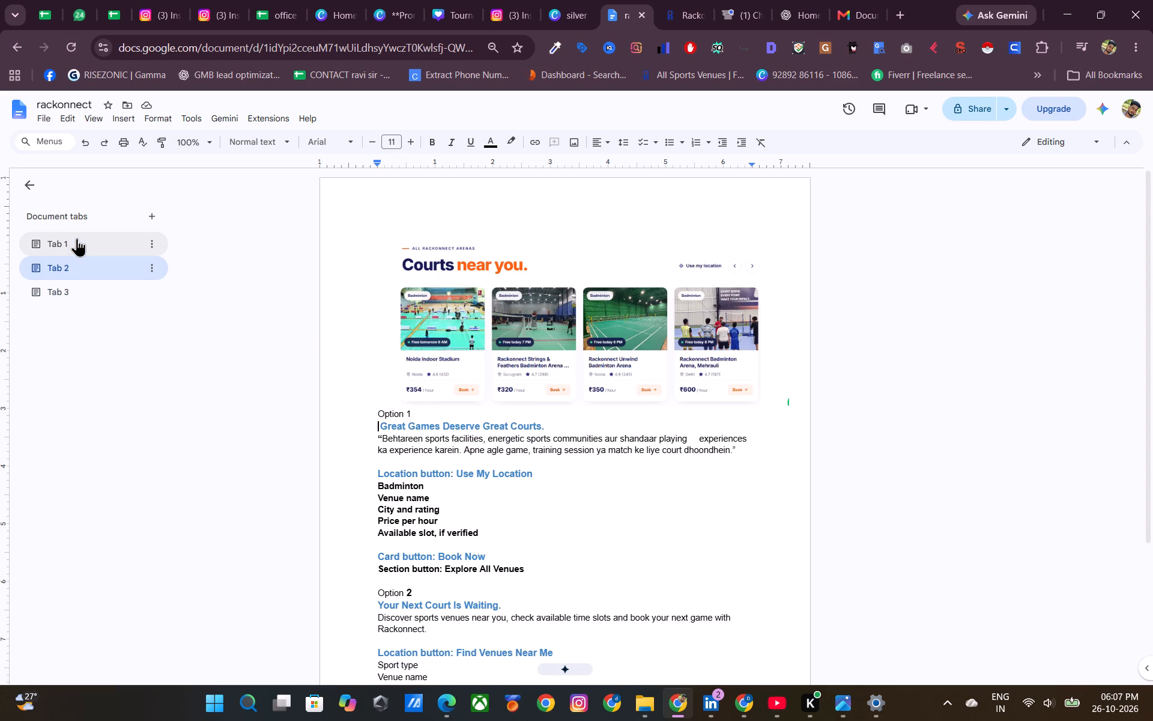
click(77, 238)
click(78, 273)
click(86, 294)
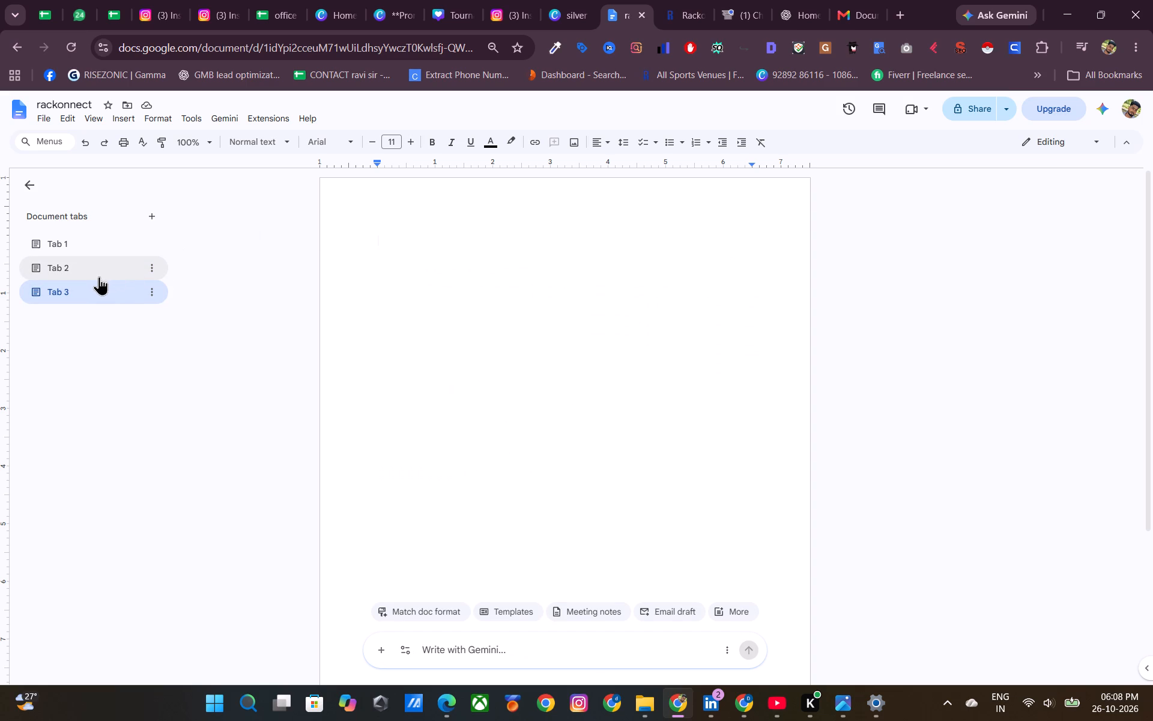
click(104, 234)
scroll(466, 269, down, 9)
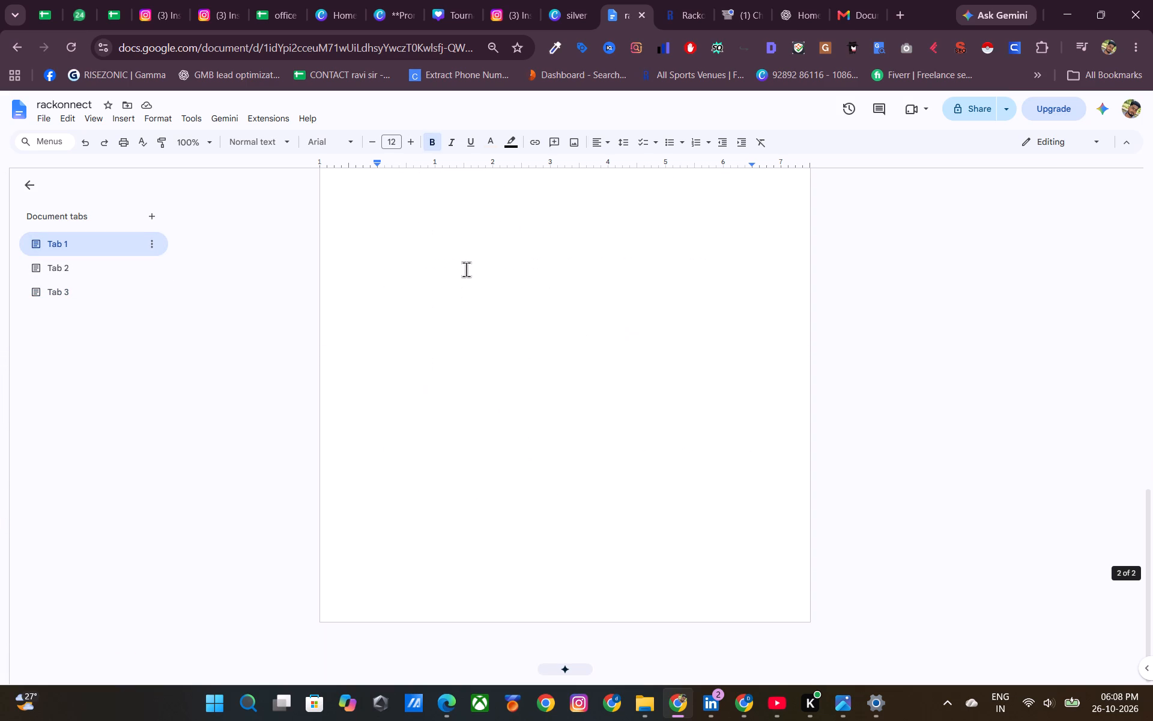
scroll(466, 269, down, 5)
scroll(466, 269, up, 9)
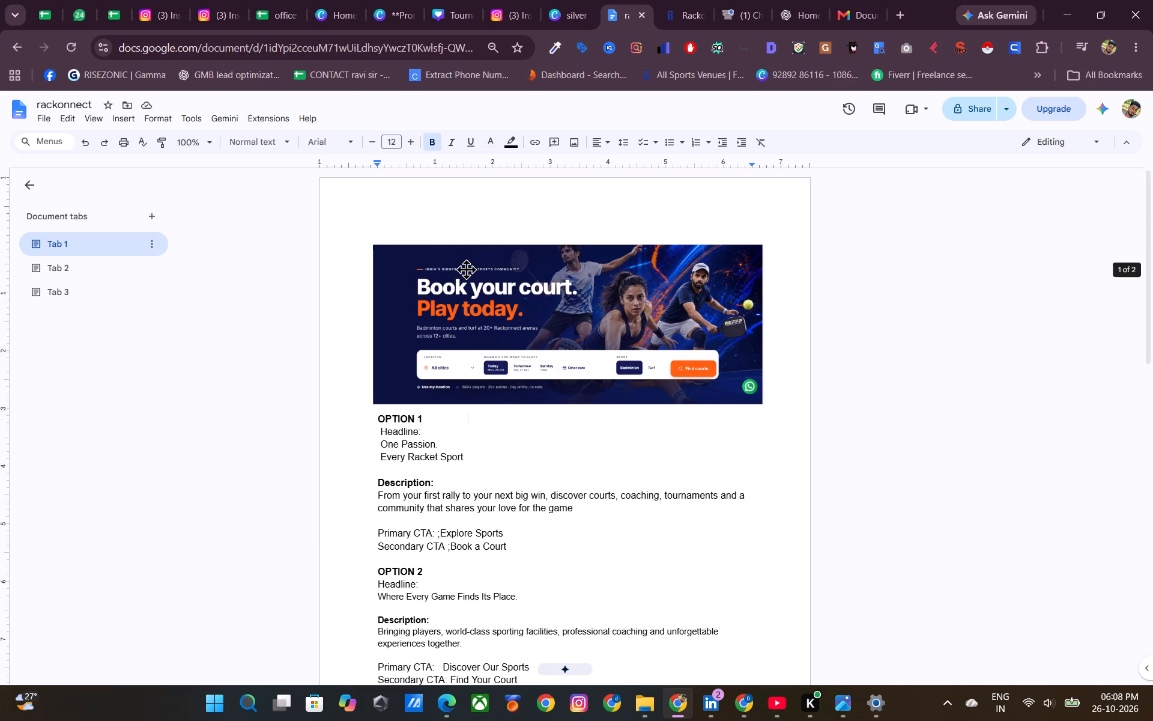
scroll(466, 269, down, 15)
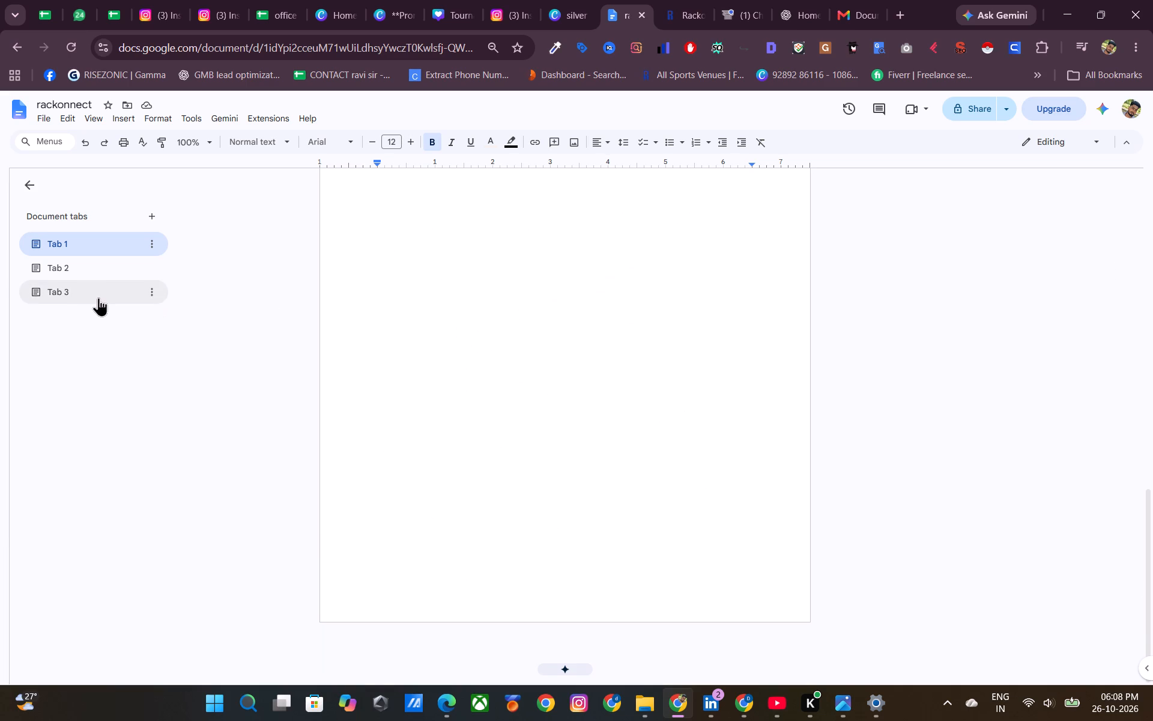
click(81, 270)
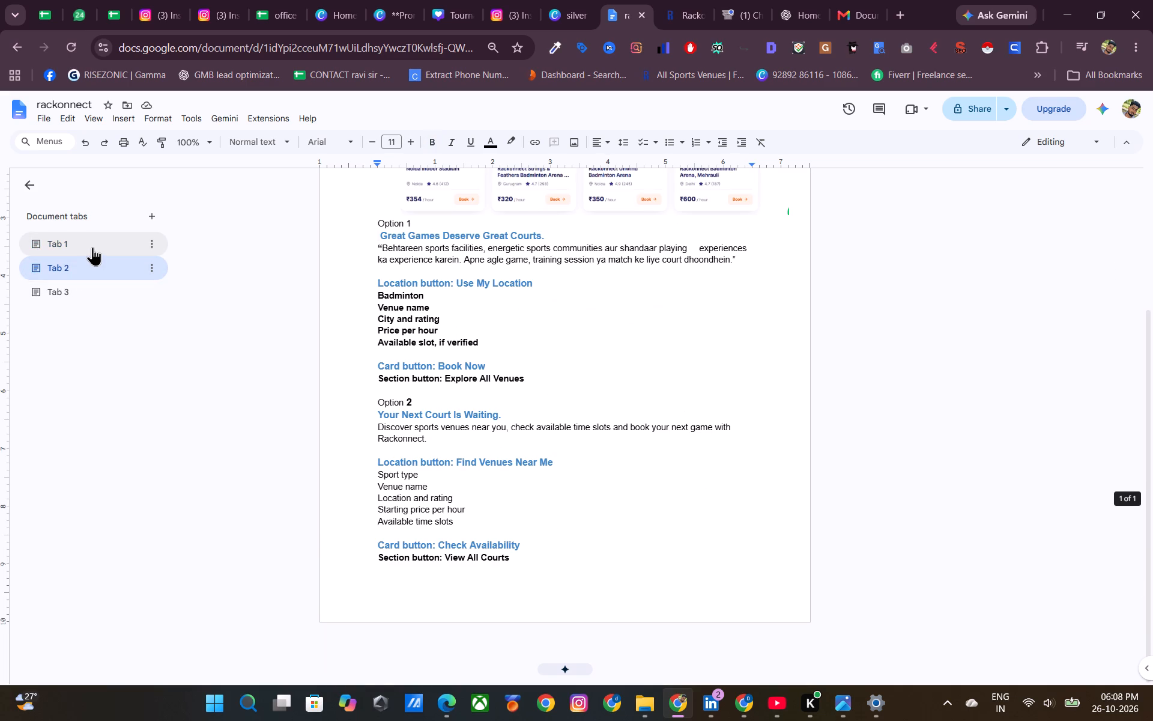
click(92, 240)
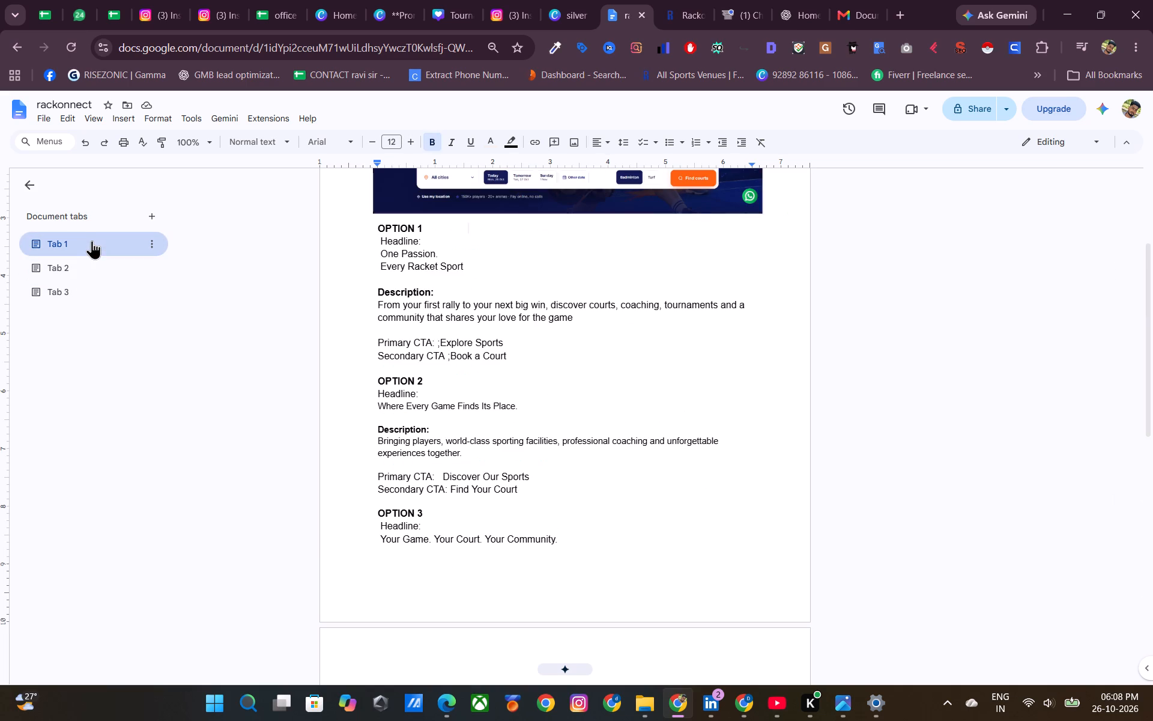
scroll(452, 324, down, 5)
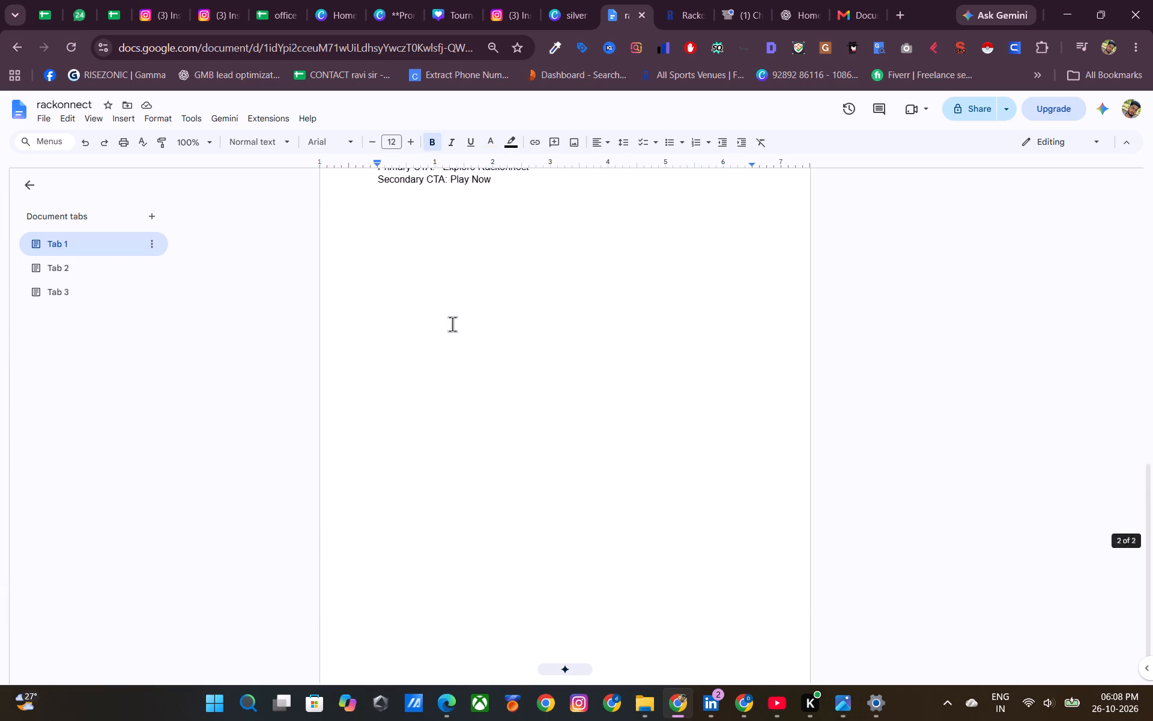
scroll(452, 324, down, 5)
scroll(452, 324, left, 1)
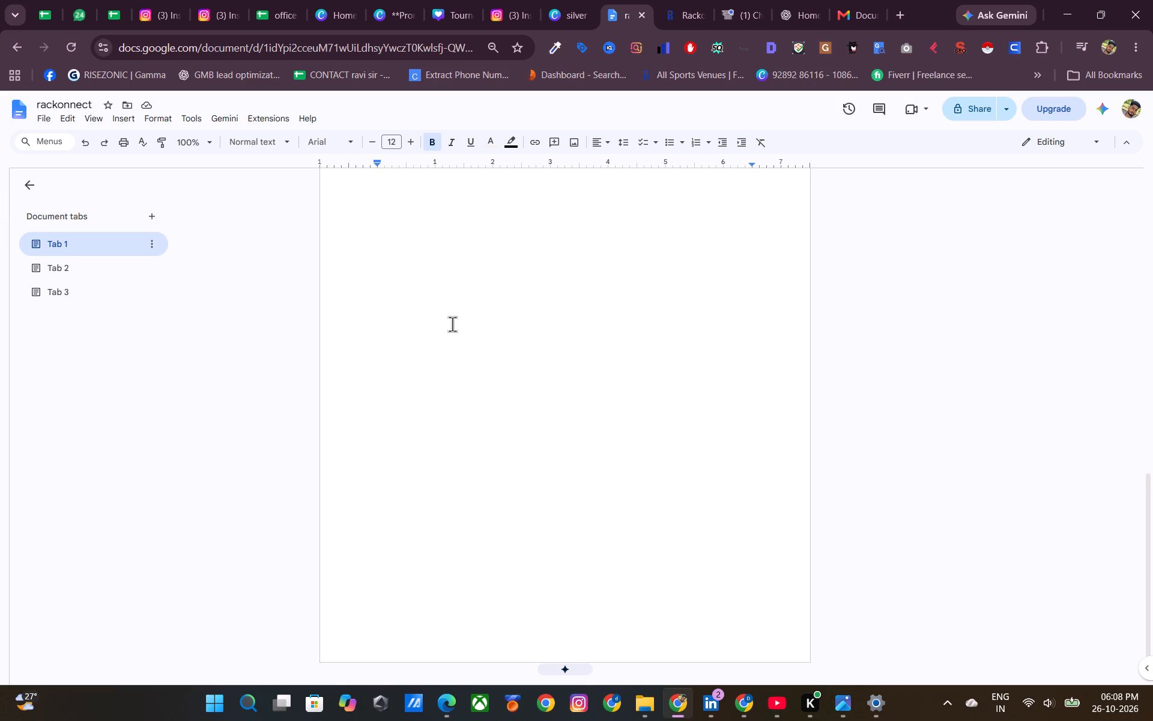
scroll(452, 324, left, 1)
click(88, 268)
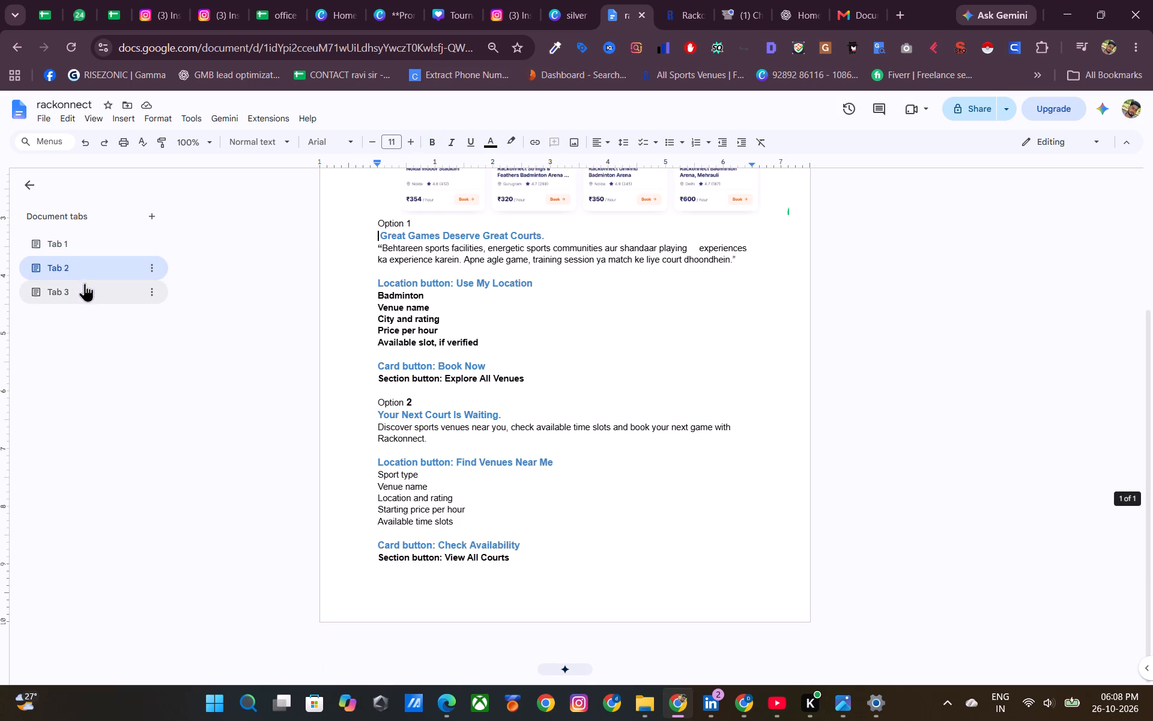
Delete the blank Tab 3 from the document.
click(127, 295)
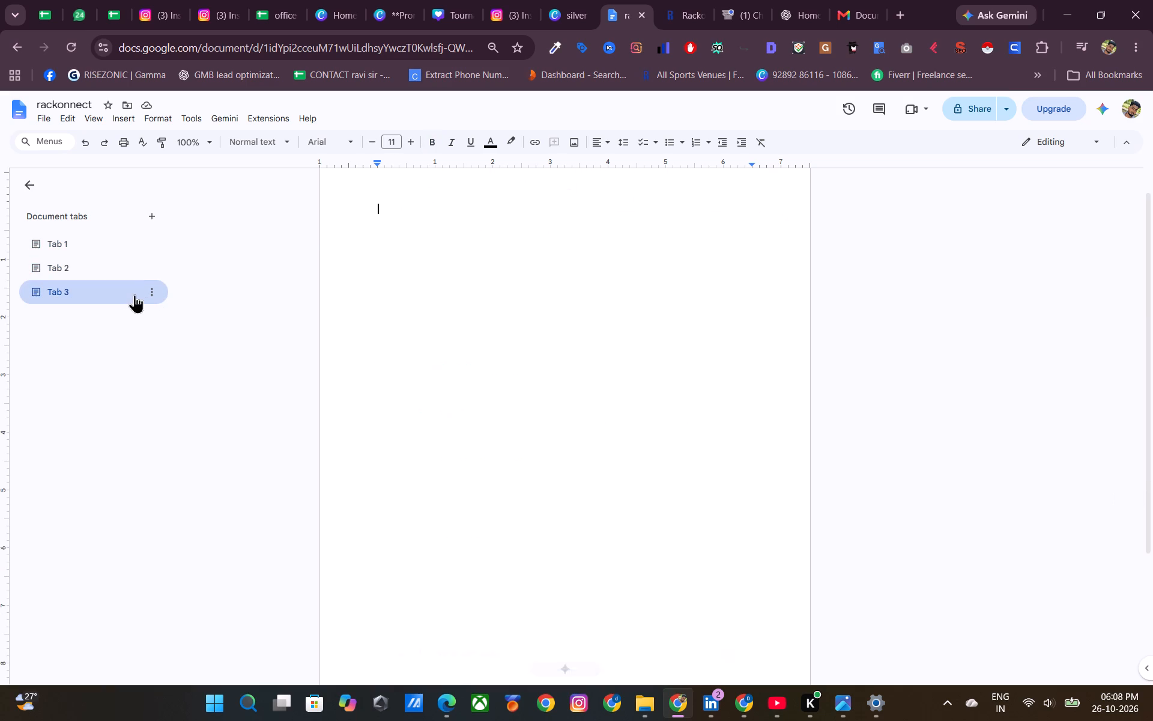
click(149, 293)
click(180, 329)
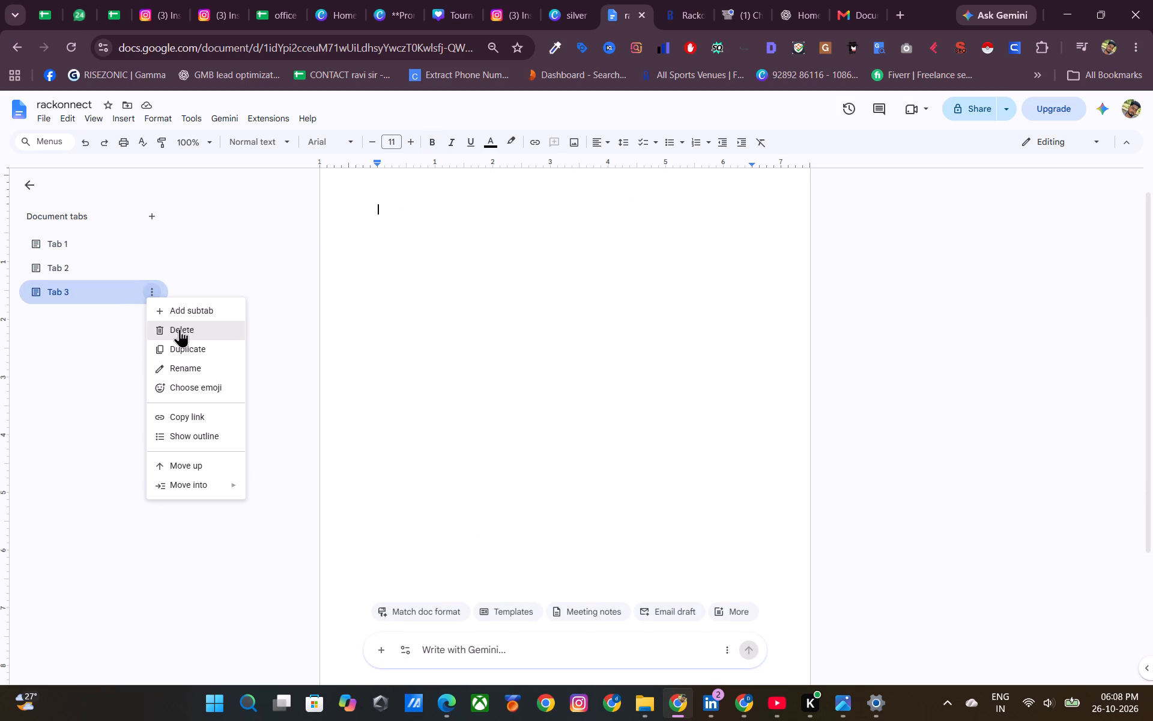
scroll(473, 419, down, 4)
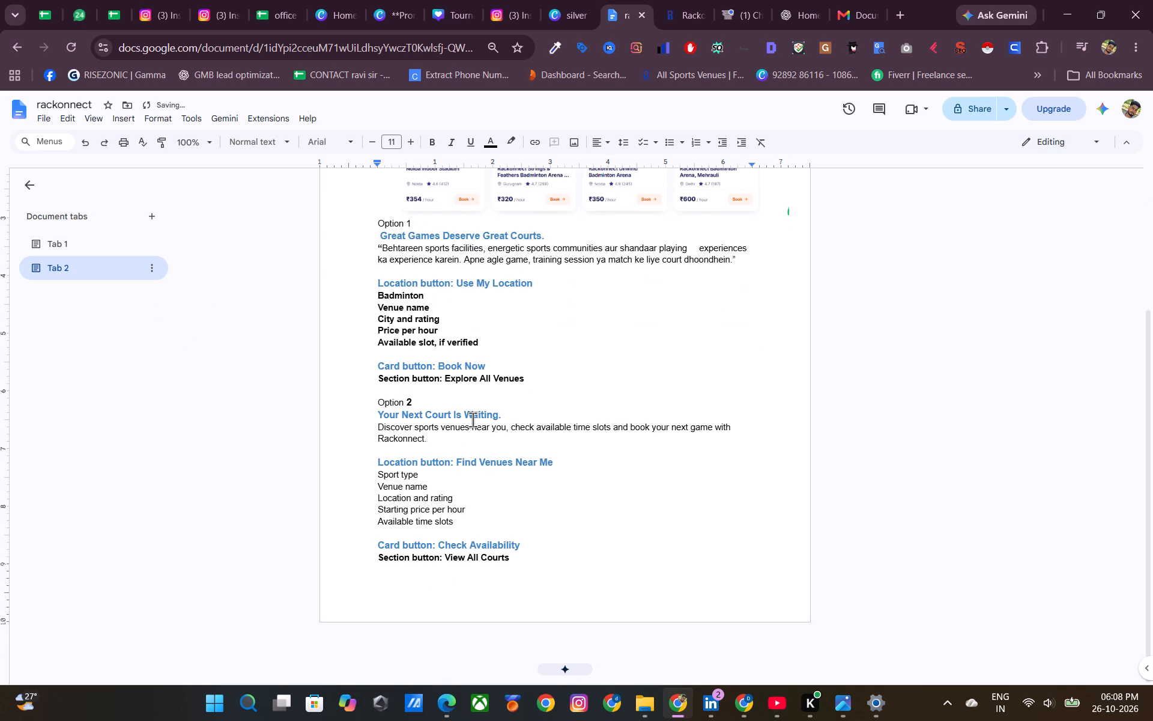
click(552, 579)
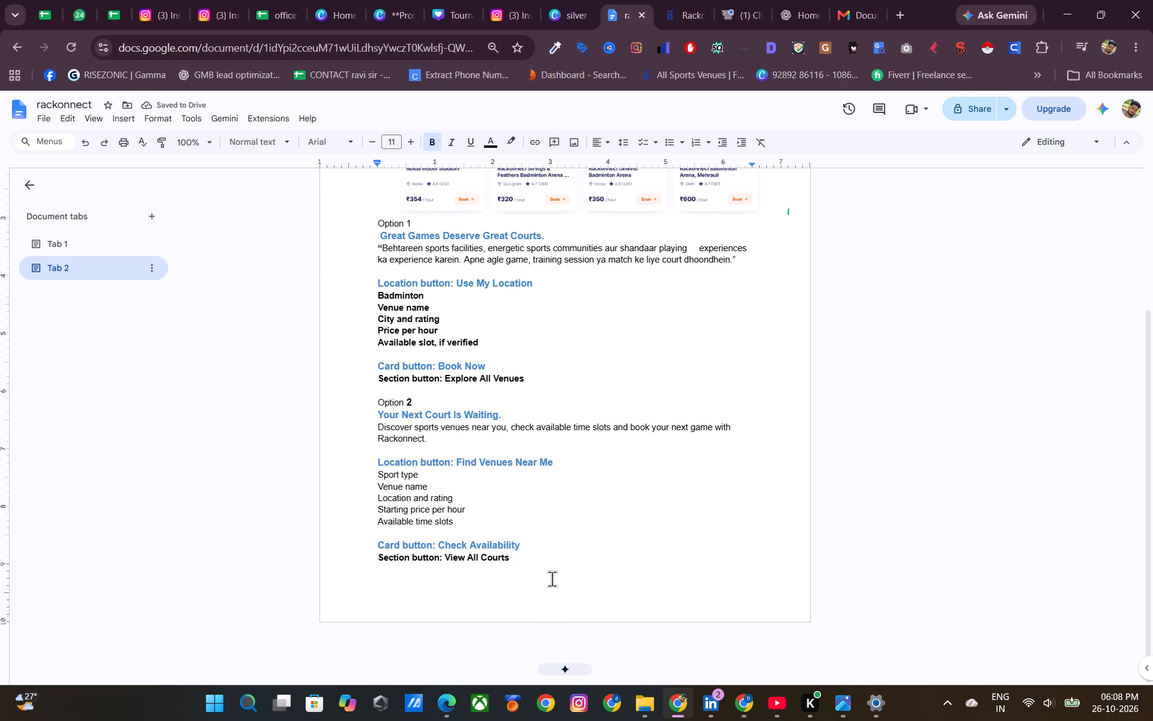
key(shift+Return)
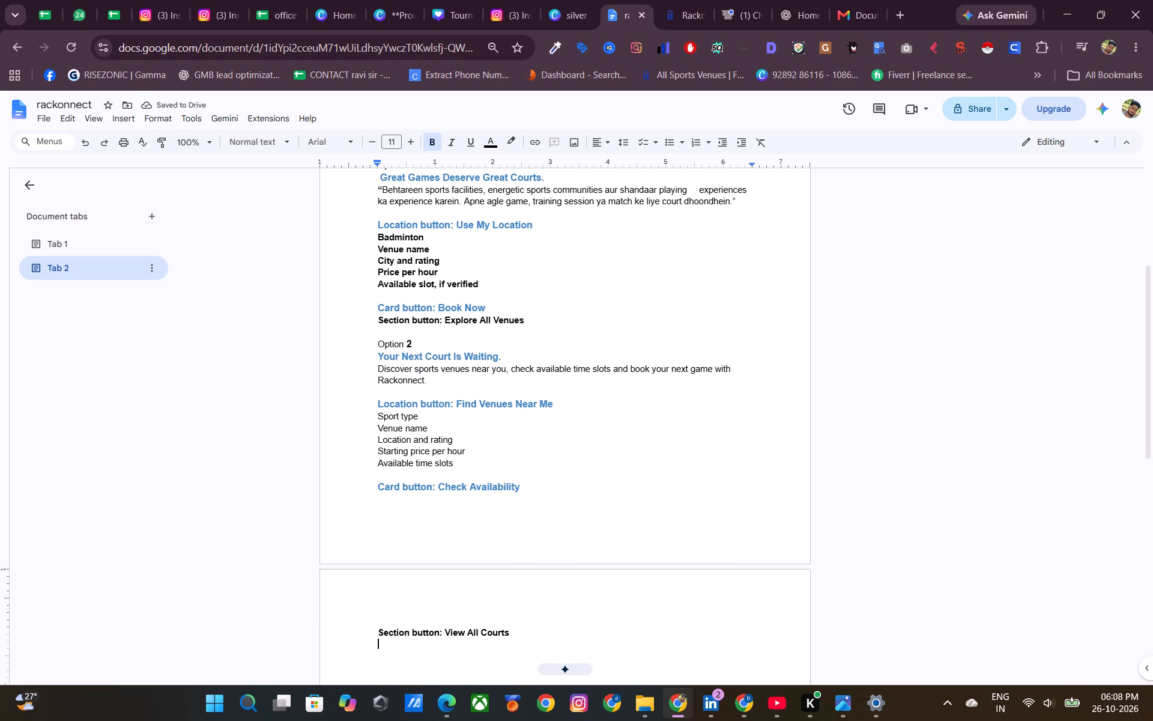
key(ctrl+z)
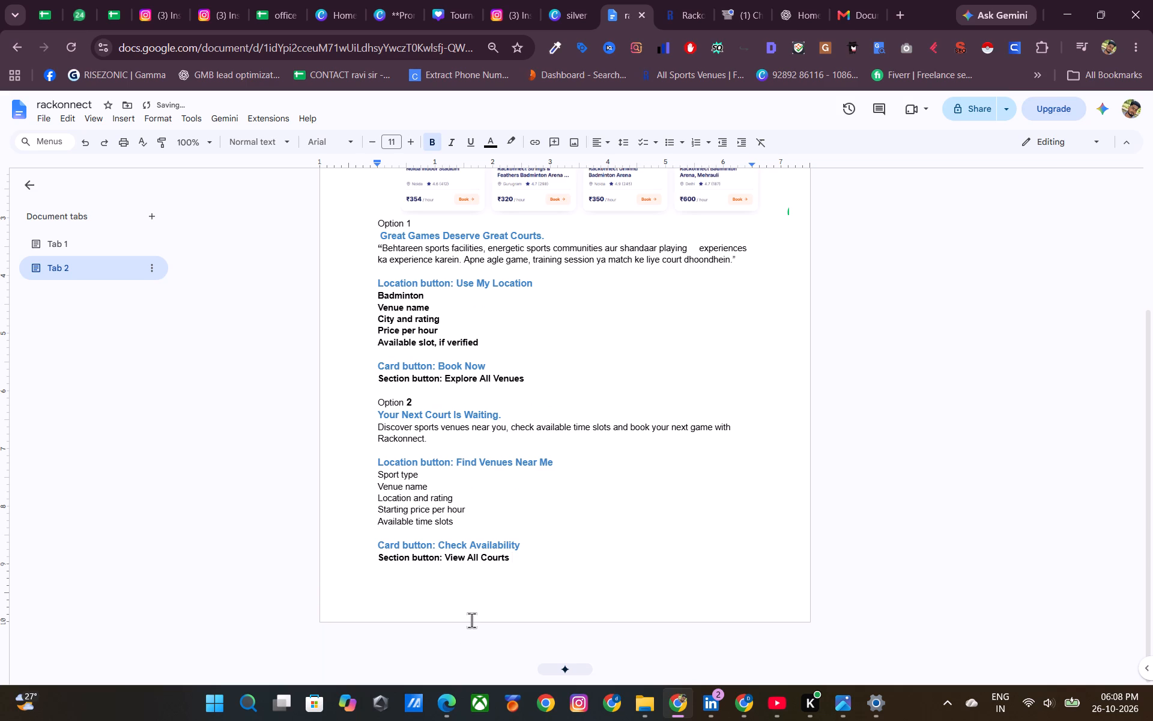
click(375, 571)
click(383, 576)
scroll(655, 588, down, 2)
Add a space and a new empty paragraph after "Section button: View All Courts" in Tab 2.
click(537, 558)
key(space)
key(Return)
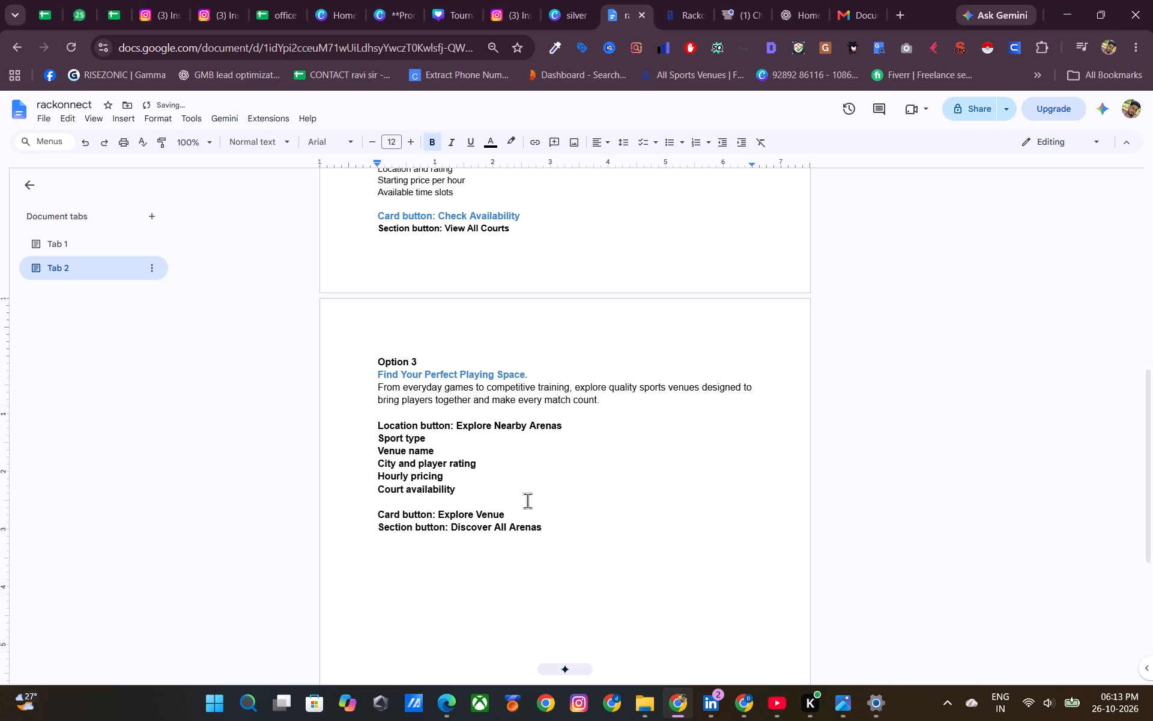
Colour "Card button: Explore Venue" in the same blue as the Option 3 heading.
drag(512, 515, 368, 515)
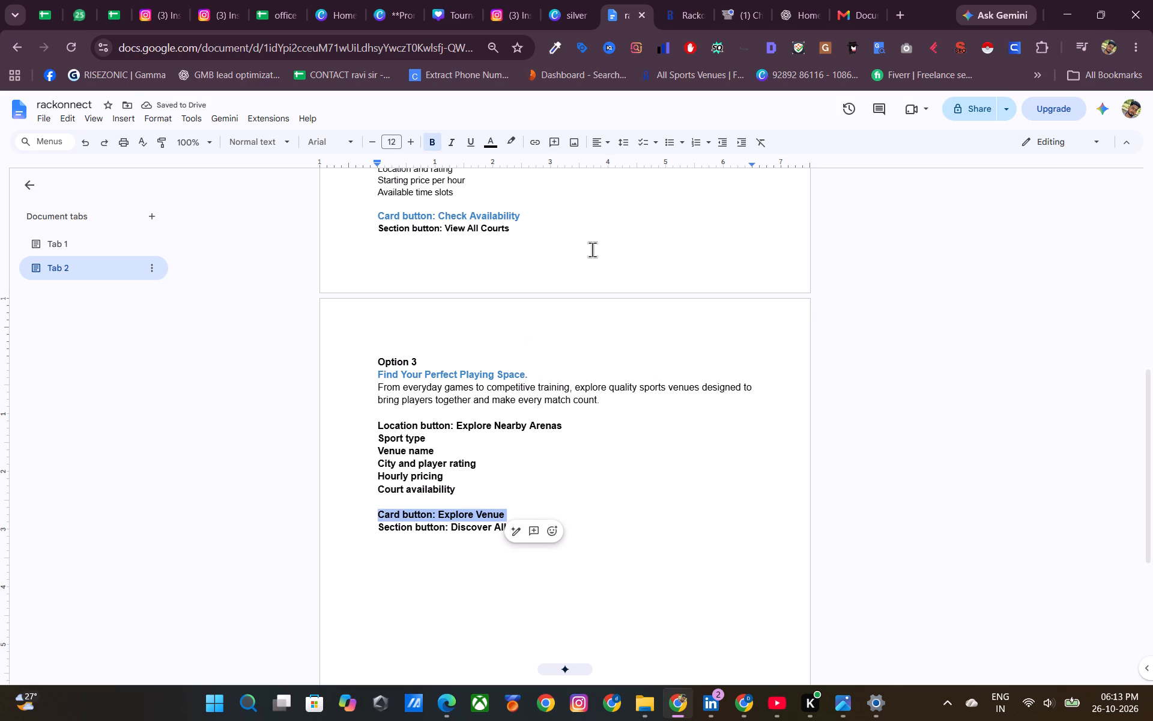
click(513, 150)
click(490, 146)
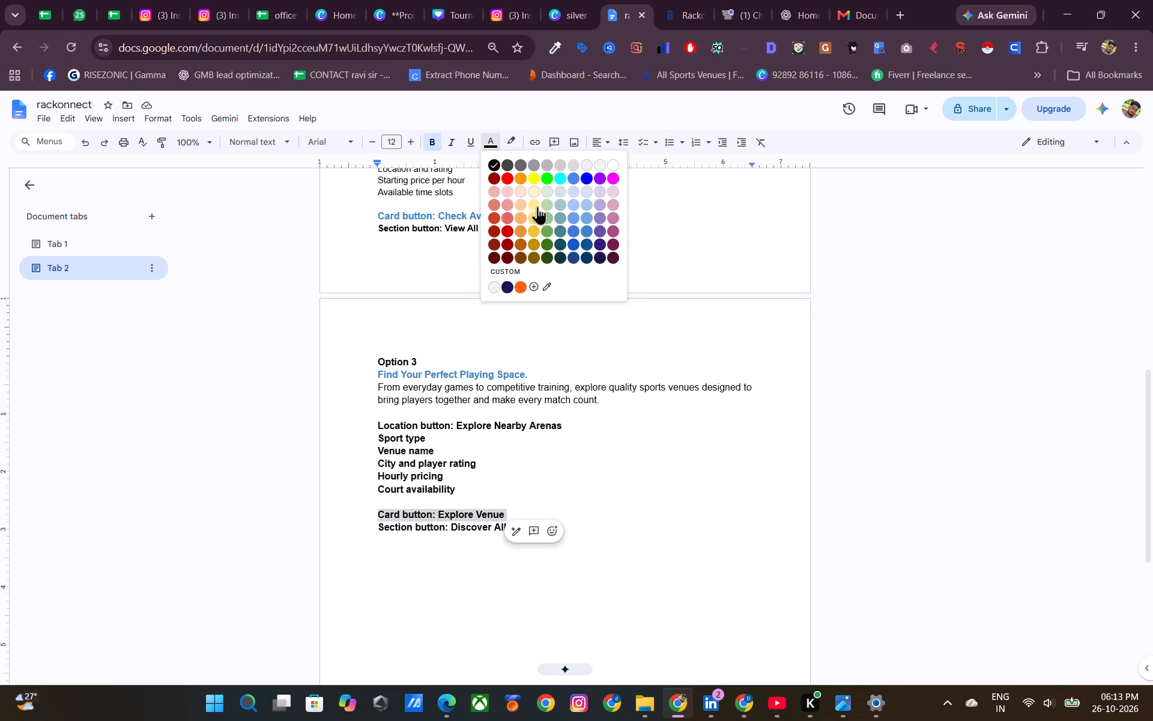
click(585, 230)
click(558, 480)
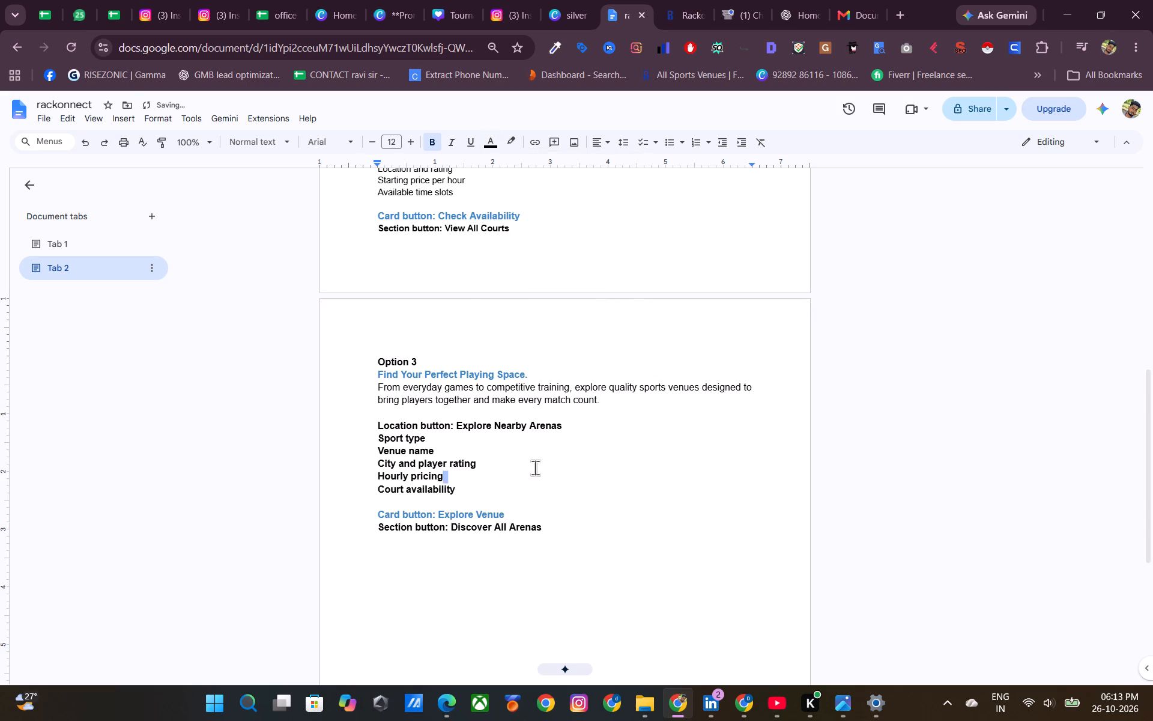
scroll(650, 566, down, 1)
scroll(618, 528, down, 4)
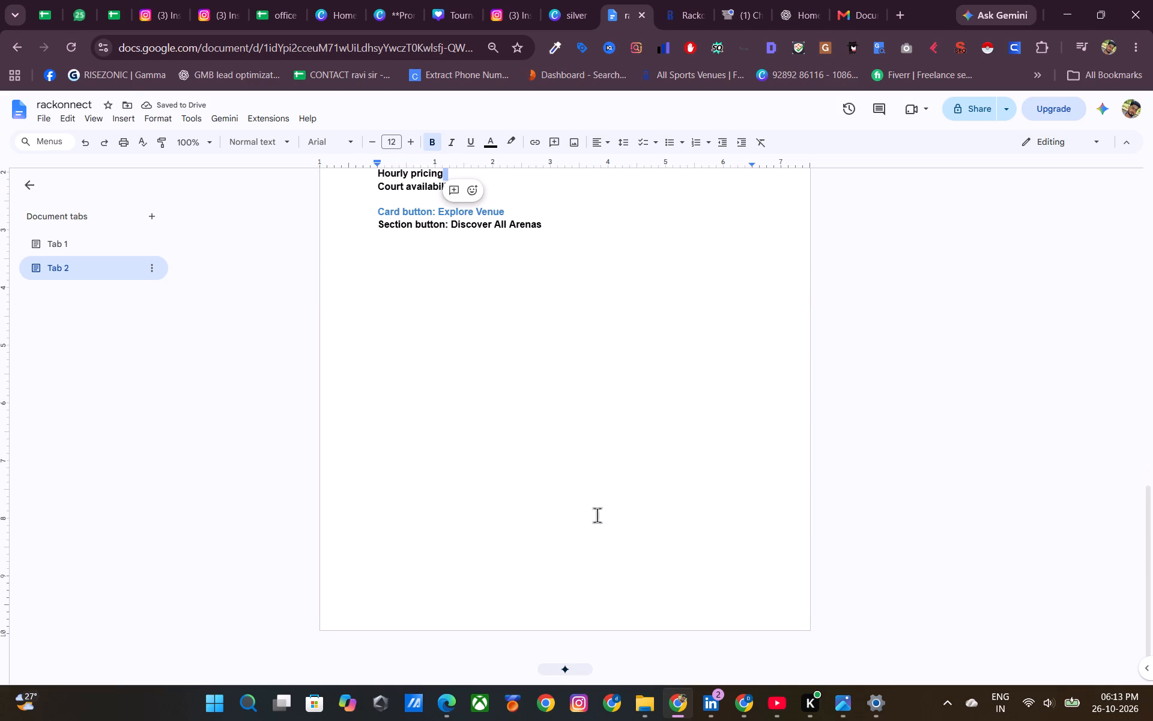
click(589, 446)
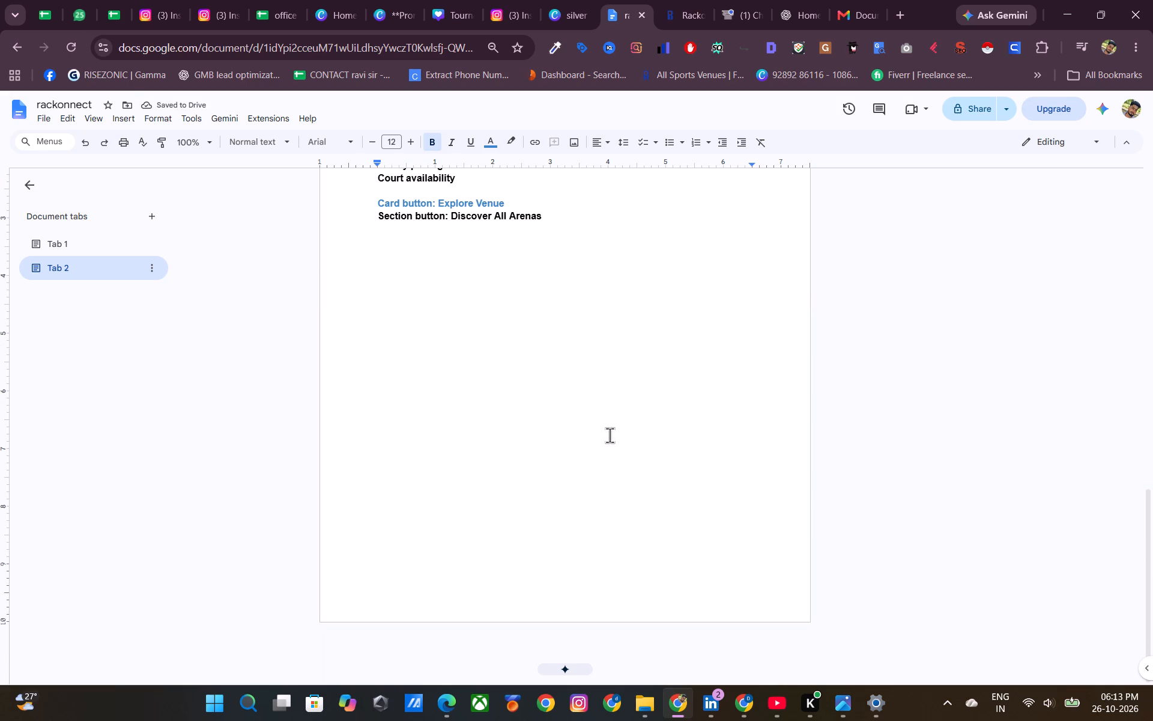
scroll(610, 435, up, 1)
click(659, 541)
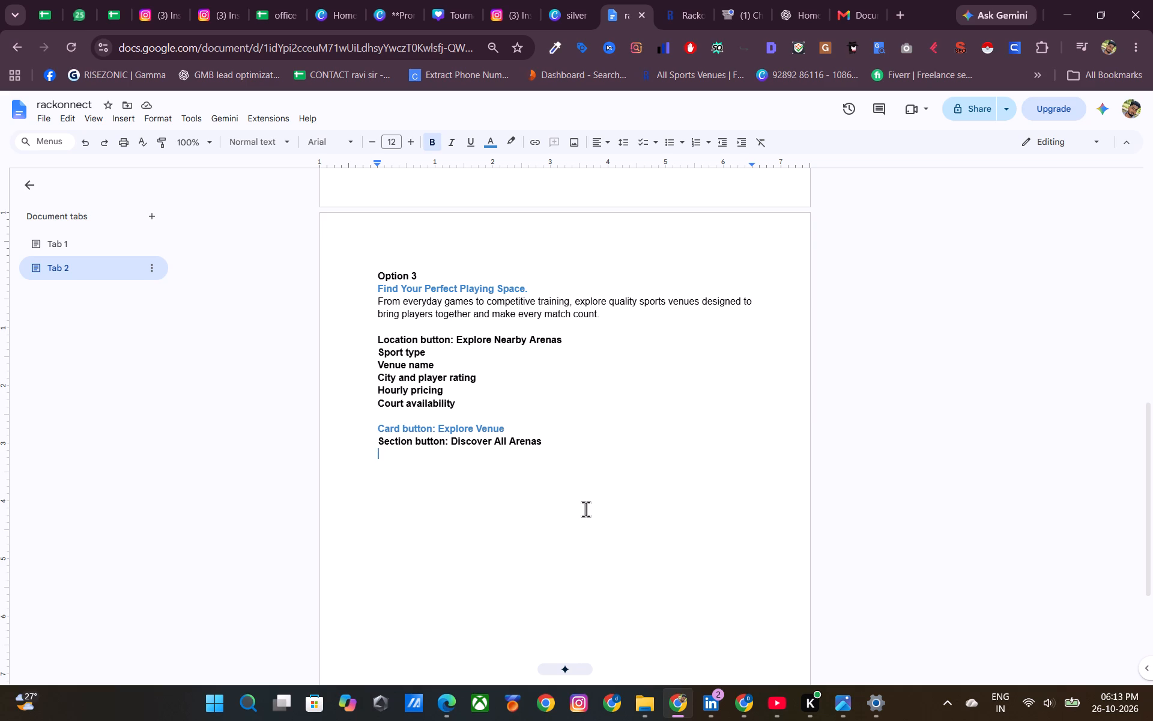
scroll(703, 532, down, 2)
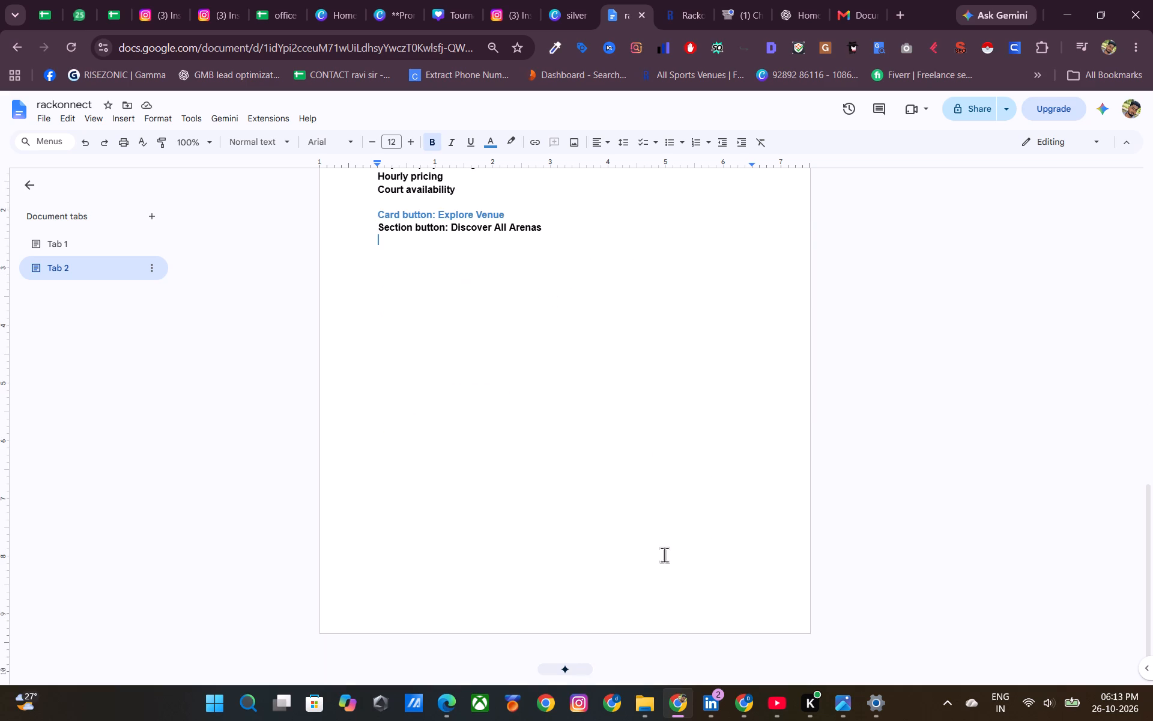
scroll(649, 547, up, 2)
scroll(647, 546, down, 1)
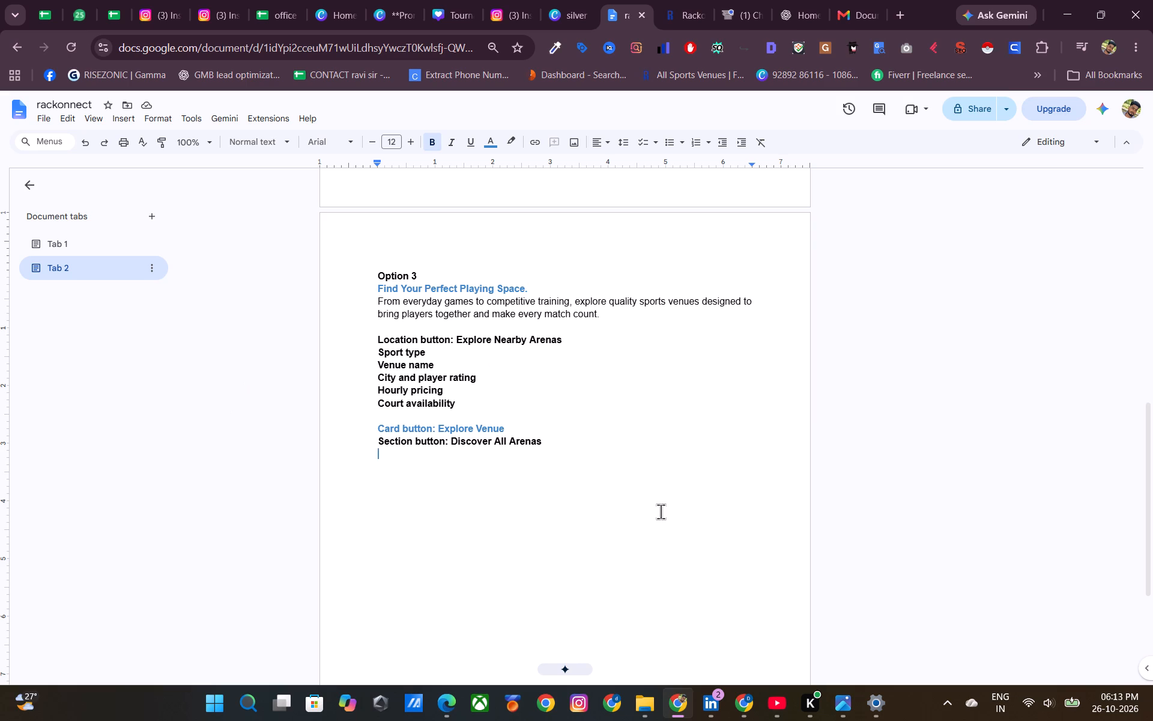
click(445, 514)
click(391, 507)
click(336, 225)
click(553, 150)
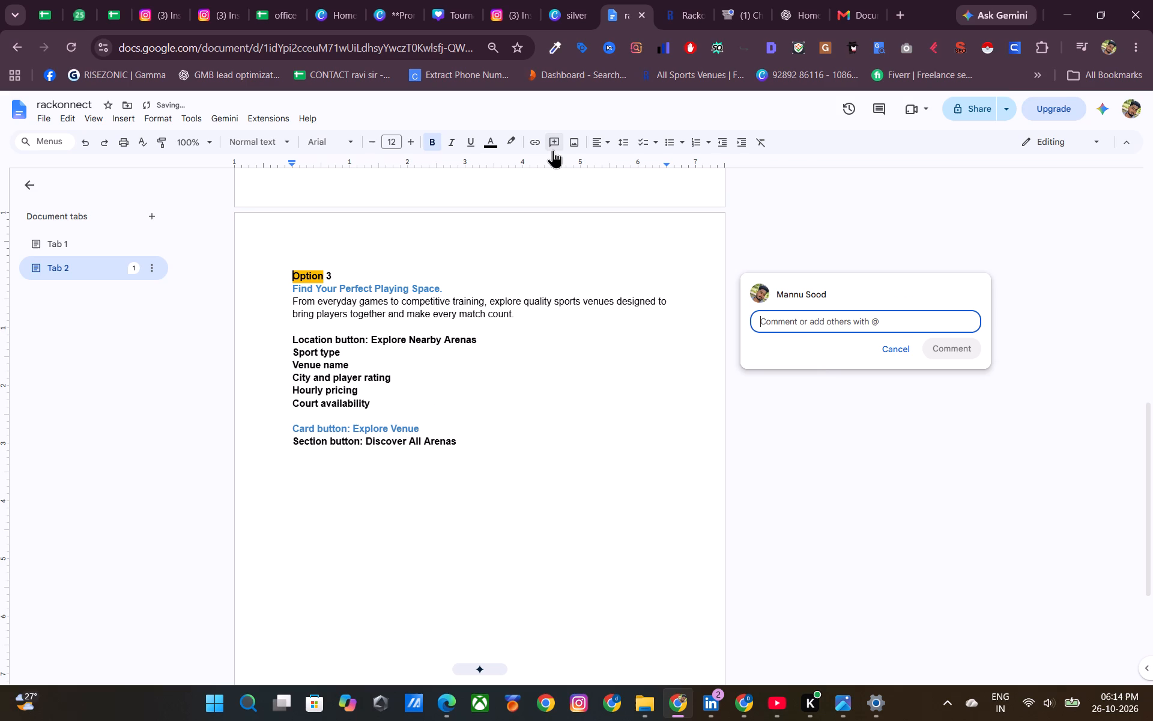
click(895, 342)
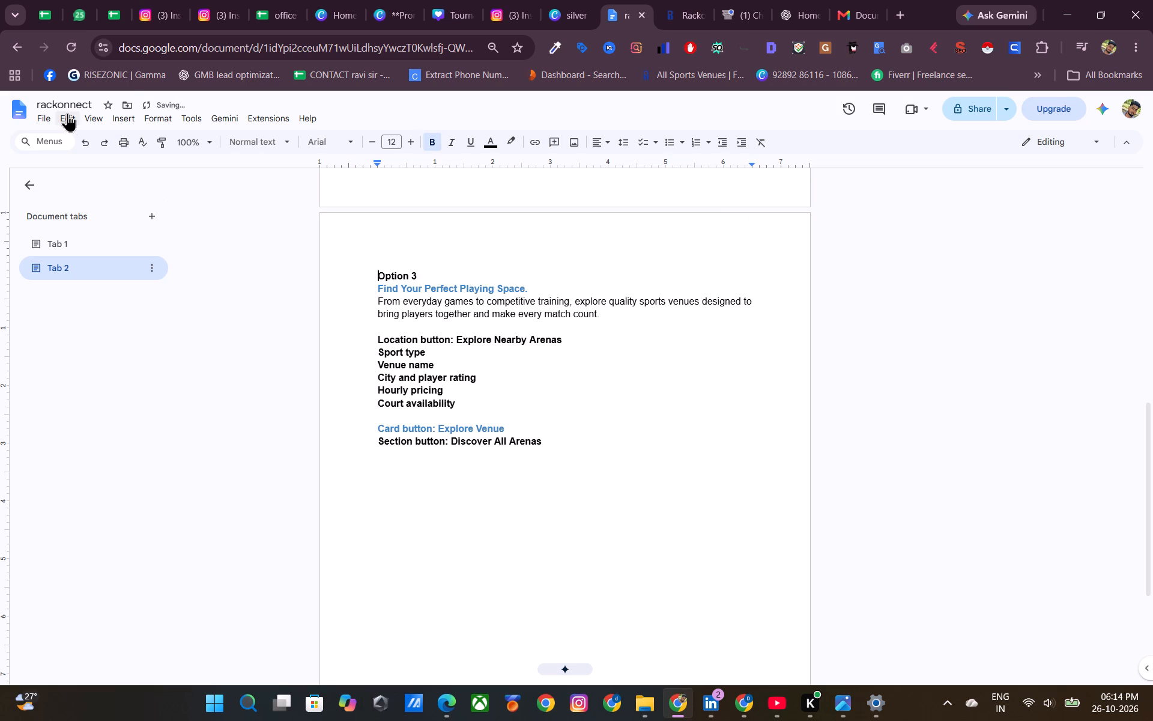
Add a new blank document tab after Tab 2.
click(123, 120)
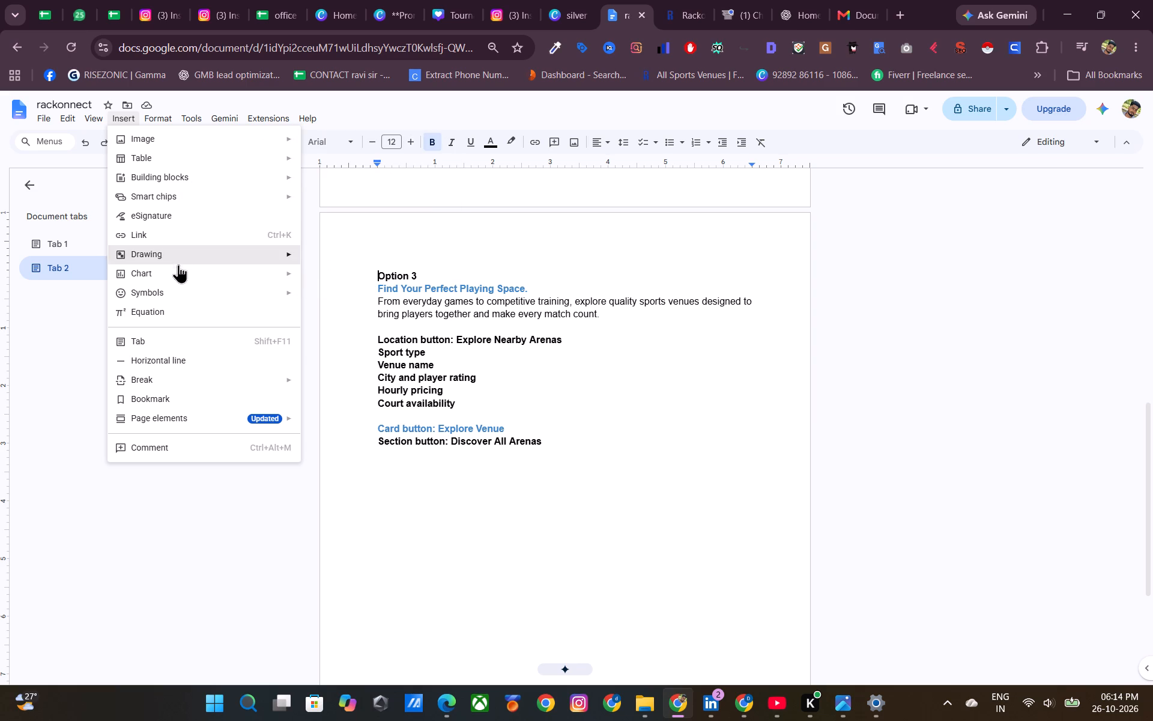
click(172, 343)
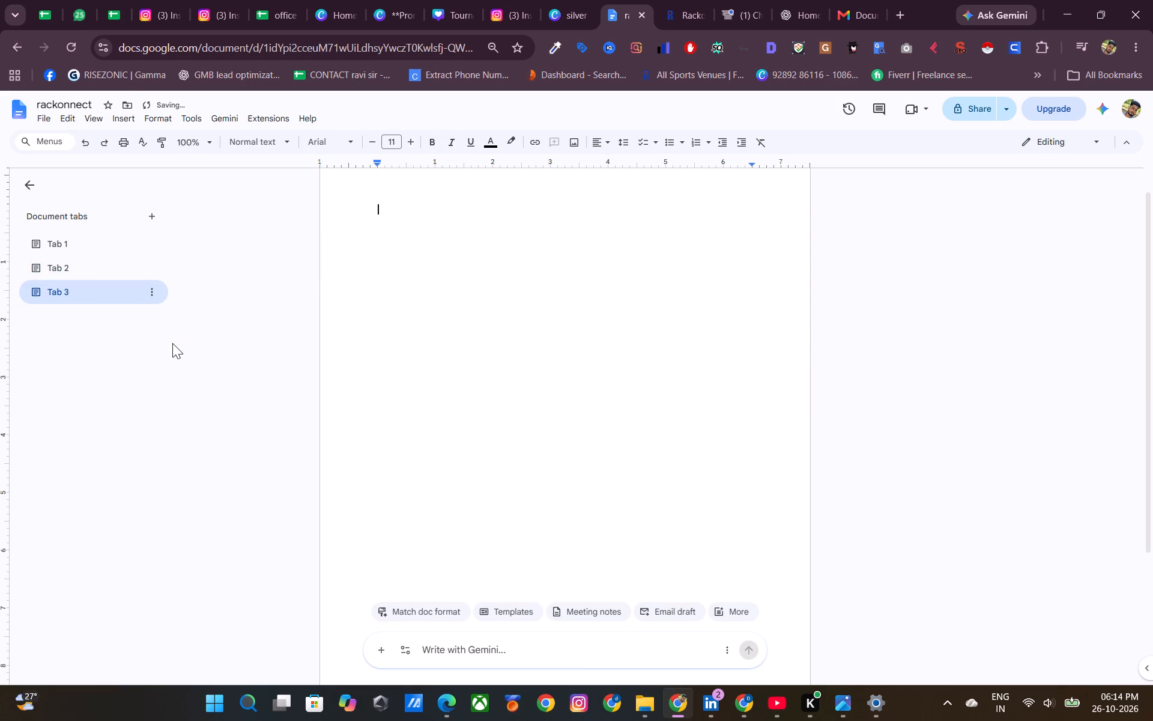
scroll(325, 306, up, 3)
scroll(447, 335, down, 4)
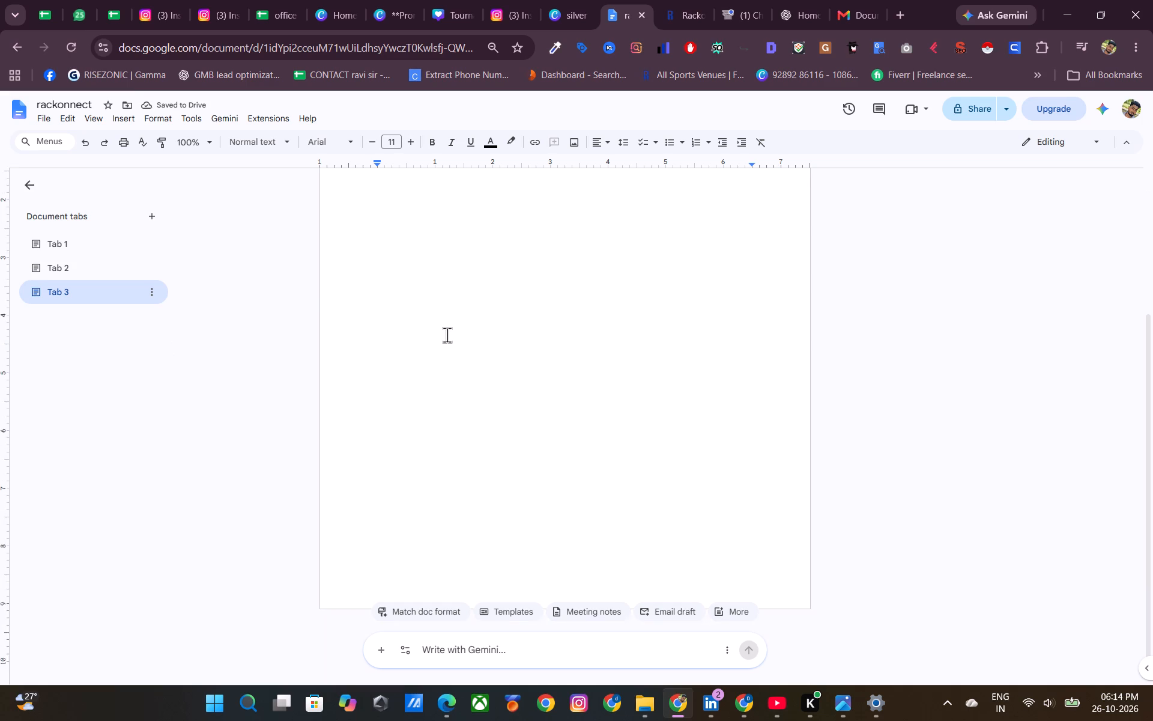
scroll(447, 335, up, 3)
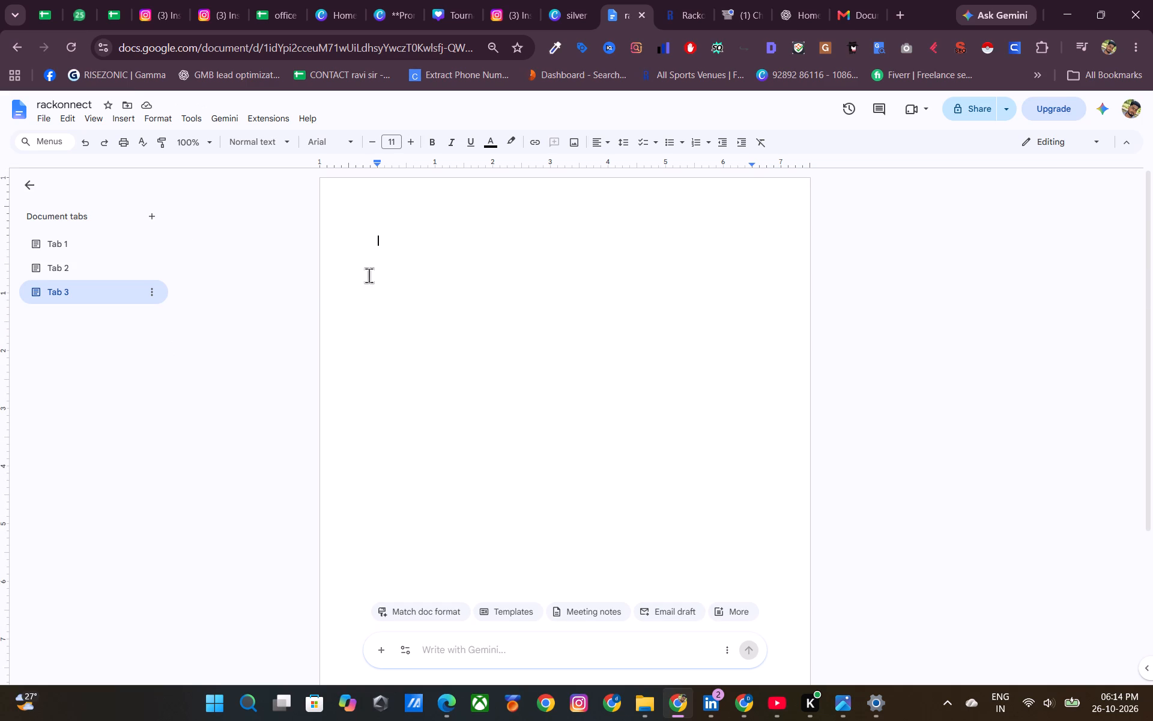
Delete the blank Tab 3 from the document, keeping Tab 2 open.
click(120, 248)
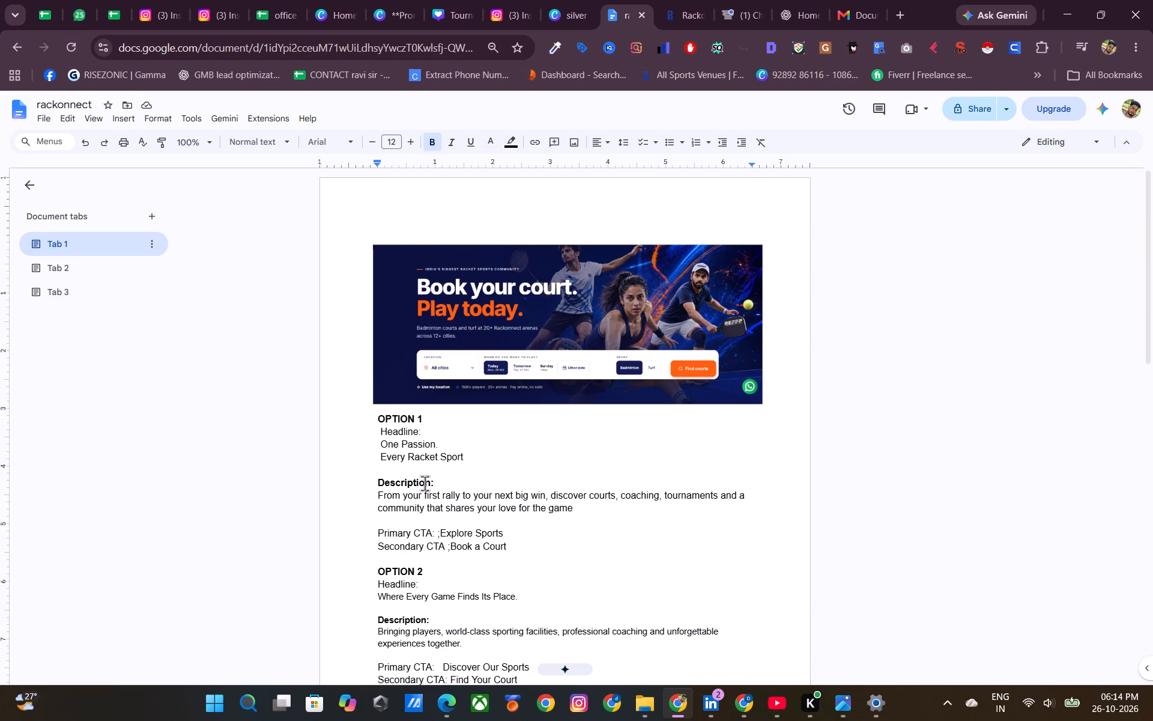
click(103, 258)
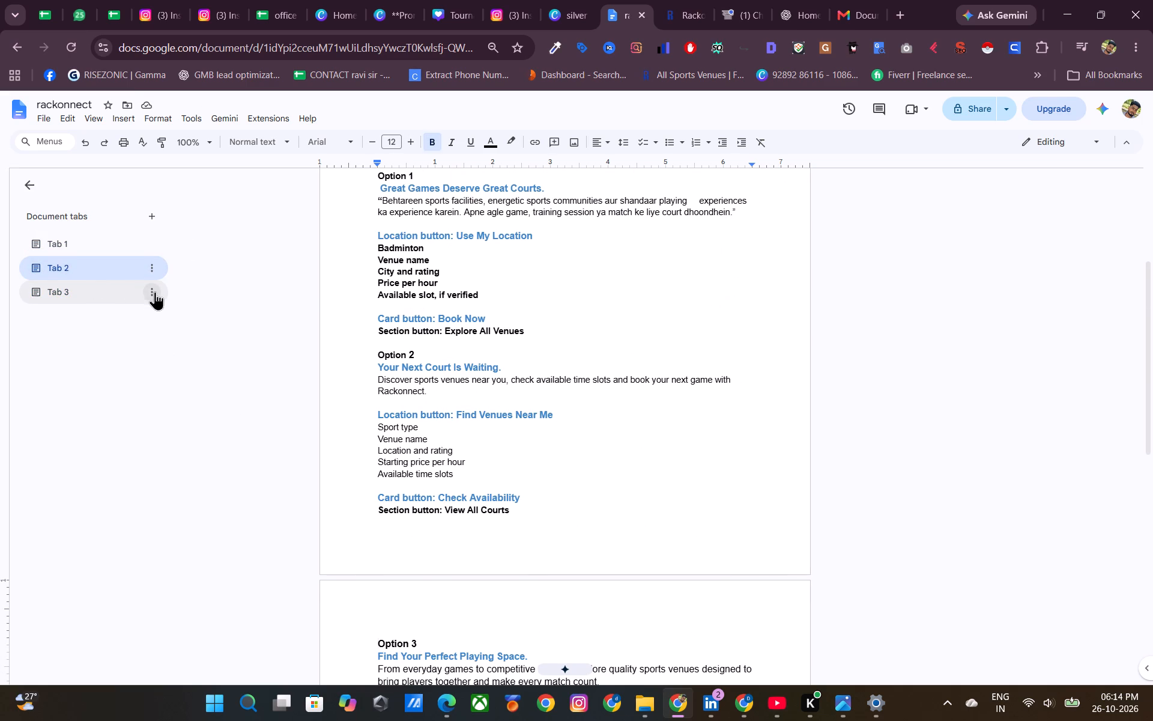
click(155, 291)
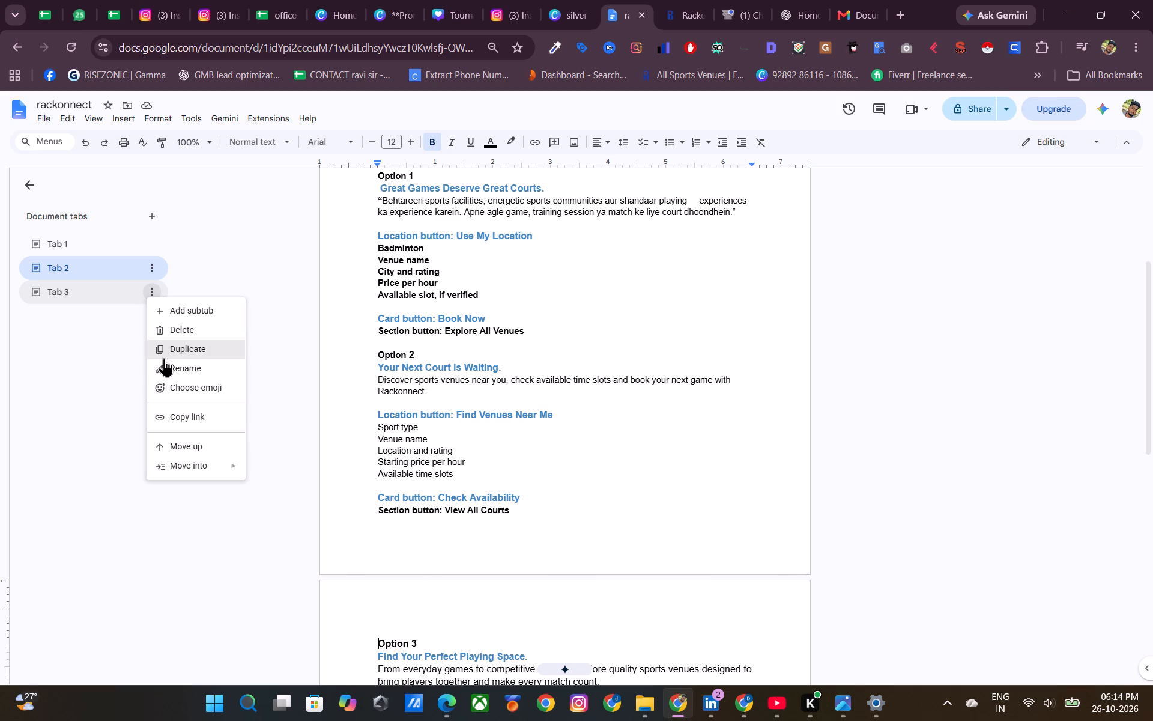
drag(164, 358, 167, 329)
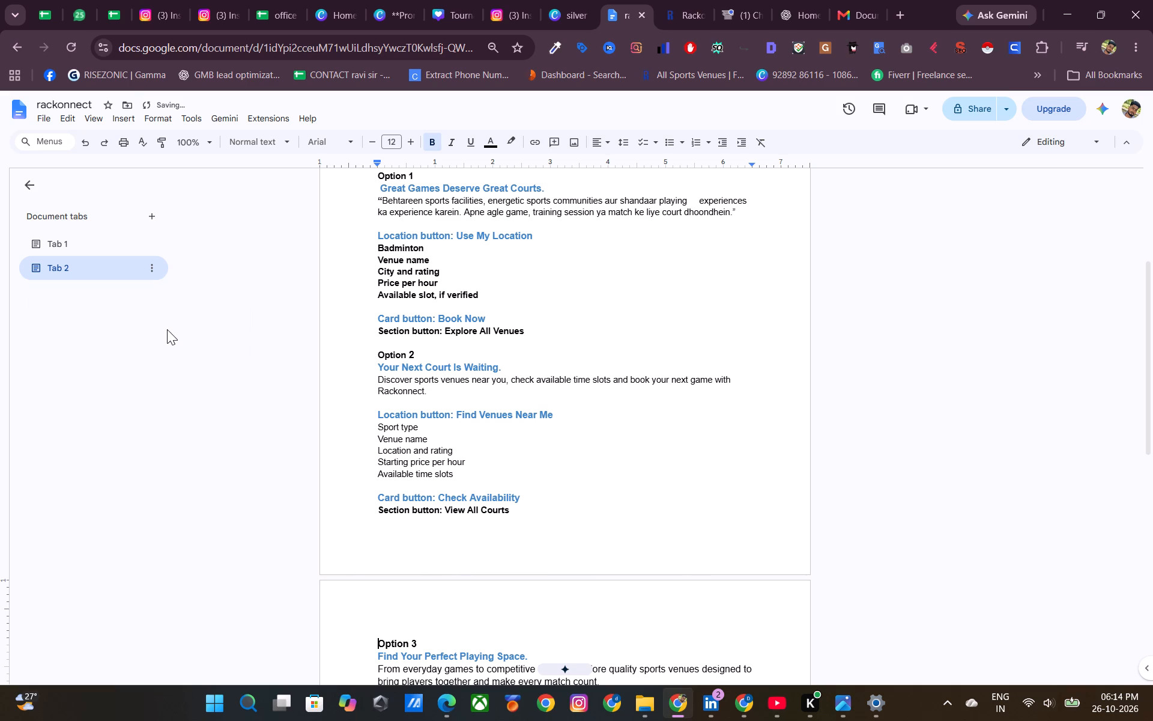
click(167, 329)
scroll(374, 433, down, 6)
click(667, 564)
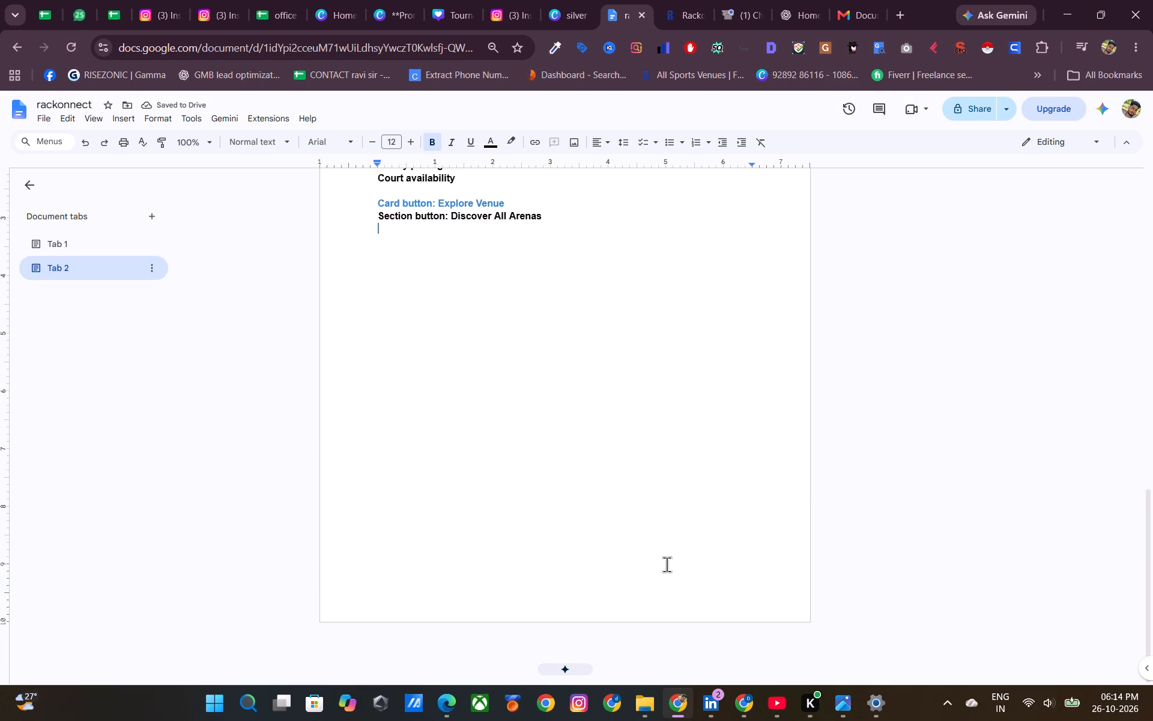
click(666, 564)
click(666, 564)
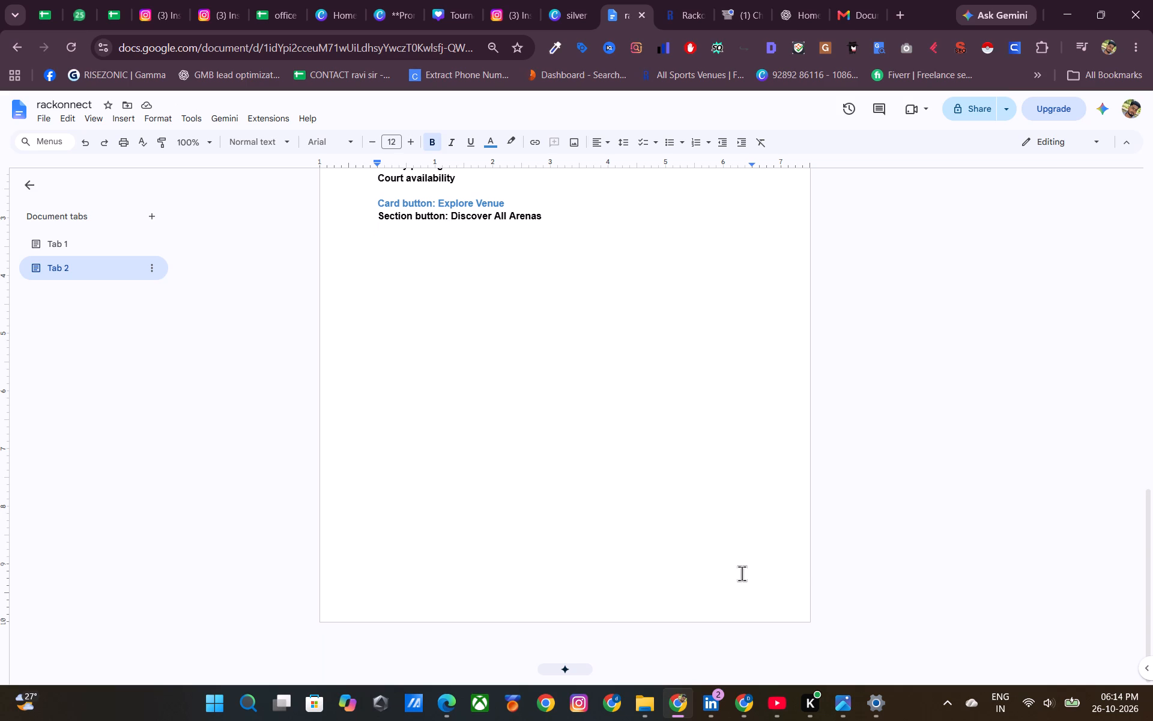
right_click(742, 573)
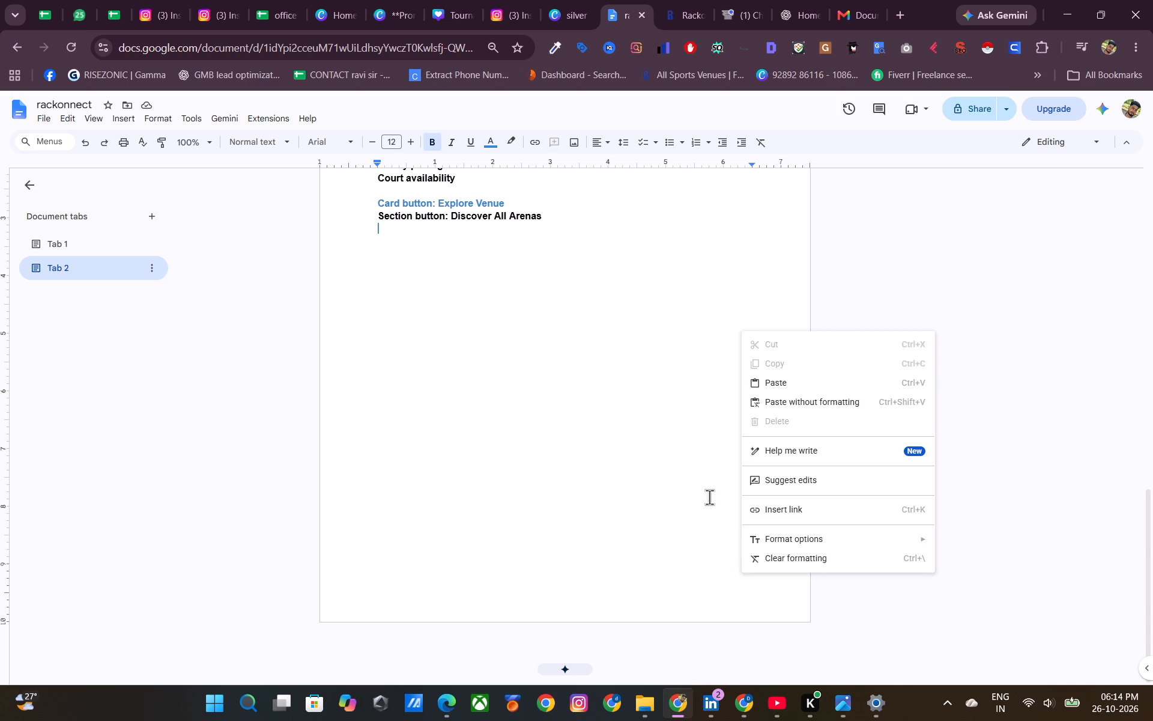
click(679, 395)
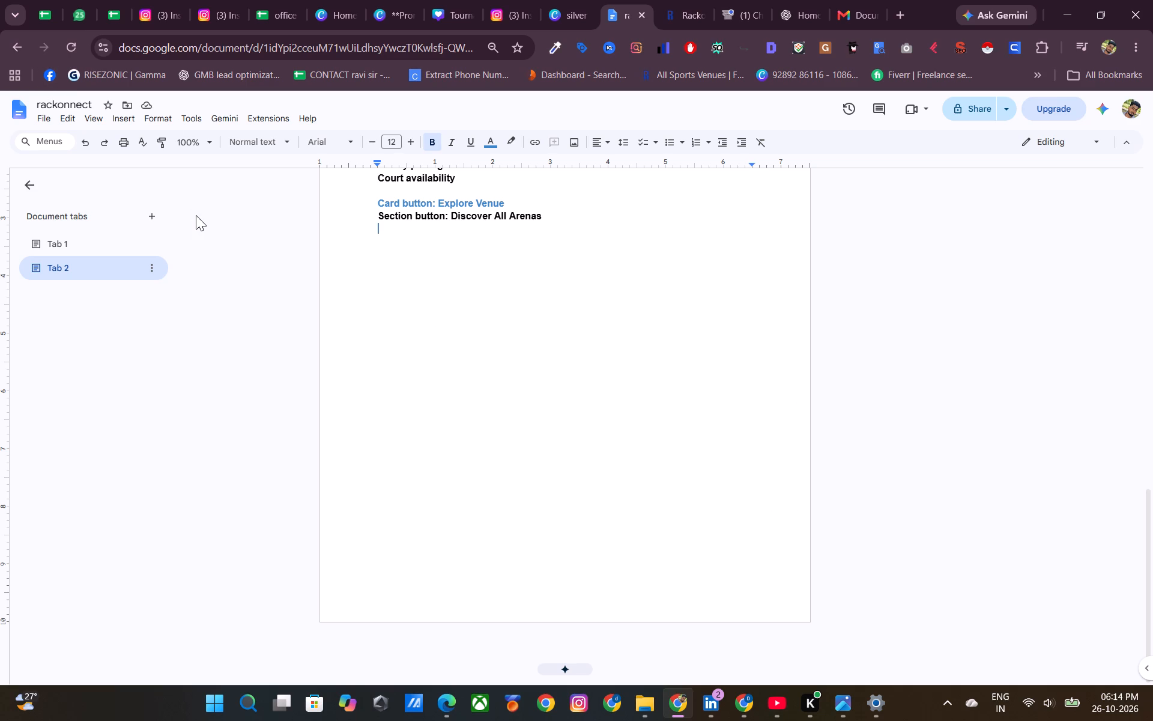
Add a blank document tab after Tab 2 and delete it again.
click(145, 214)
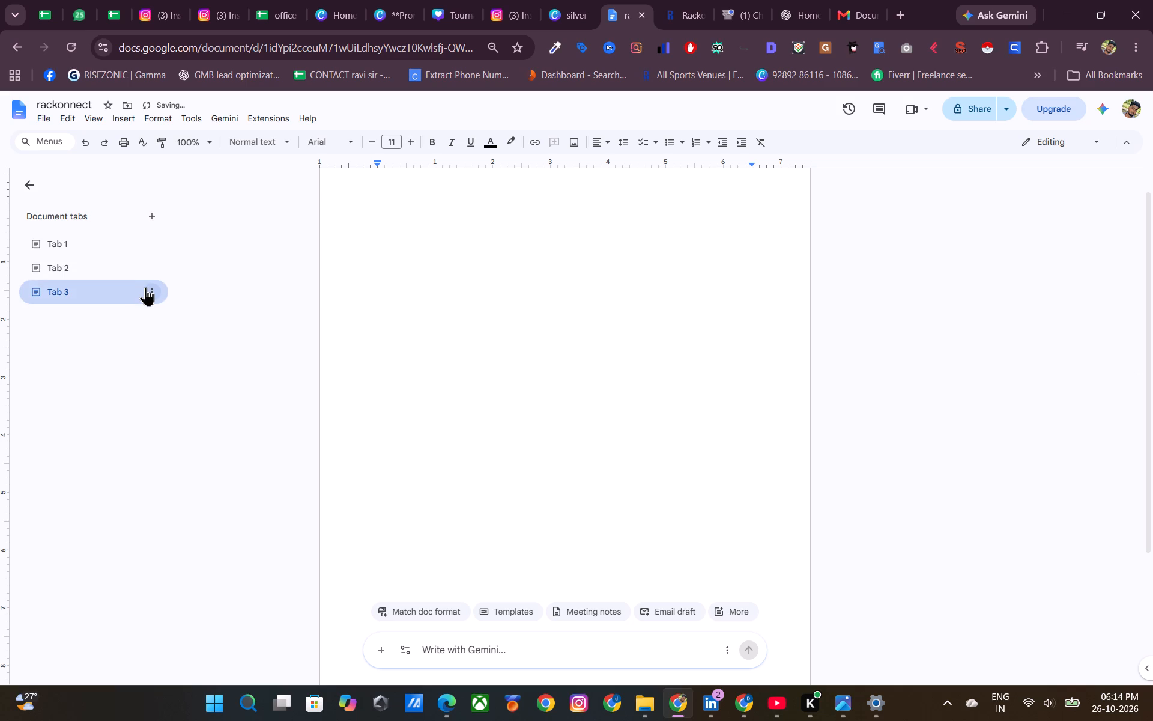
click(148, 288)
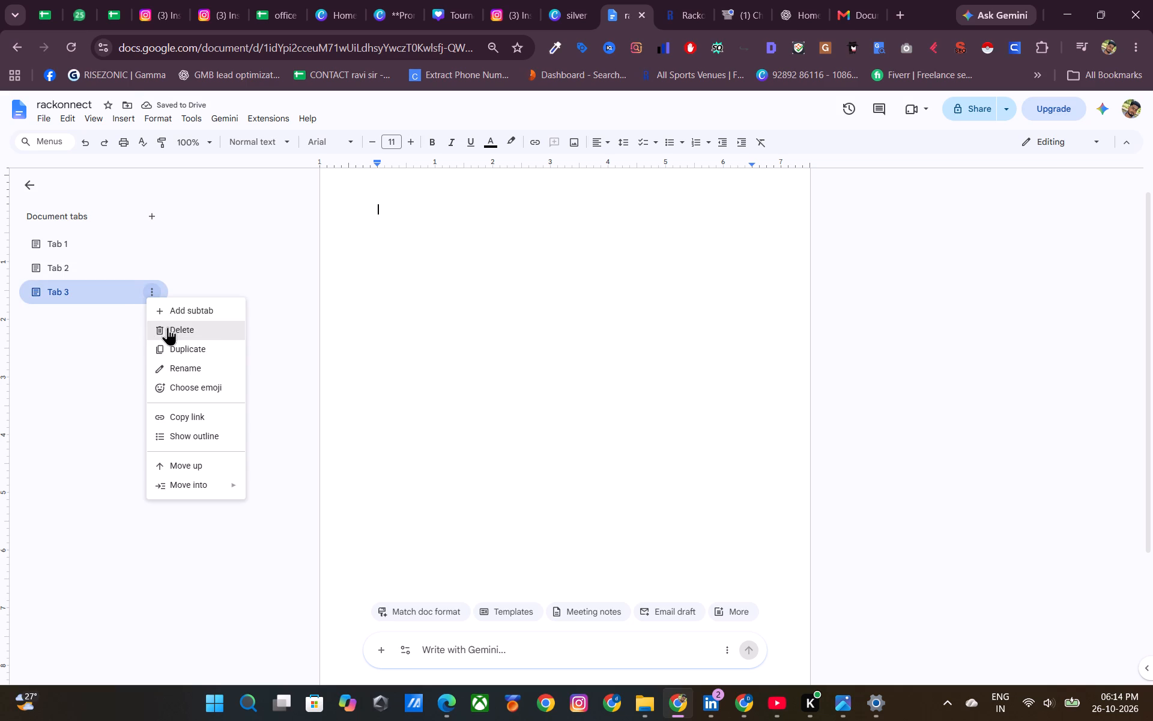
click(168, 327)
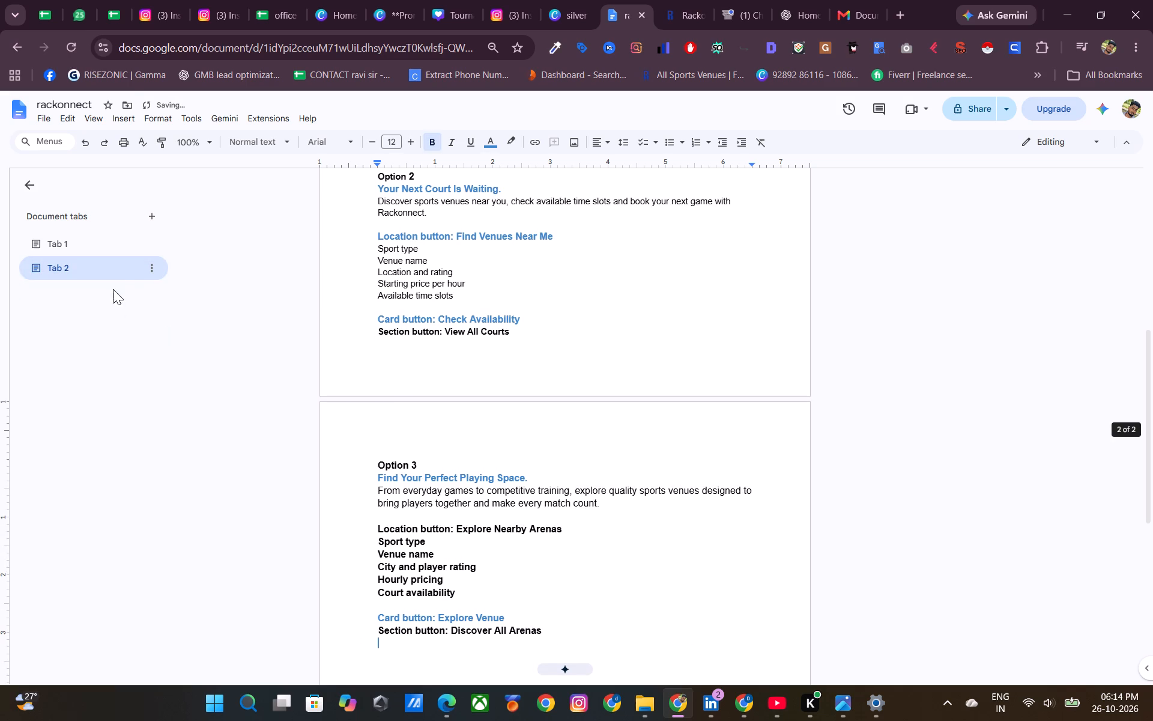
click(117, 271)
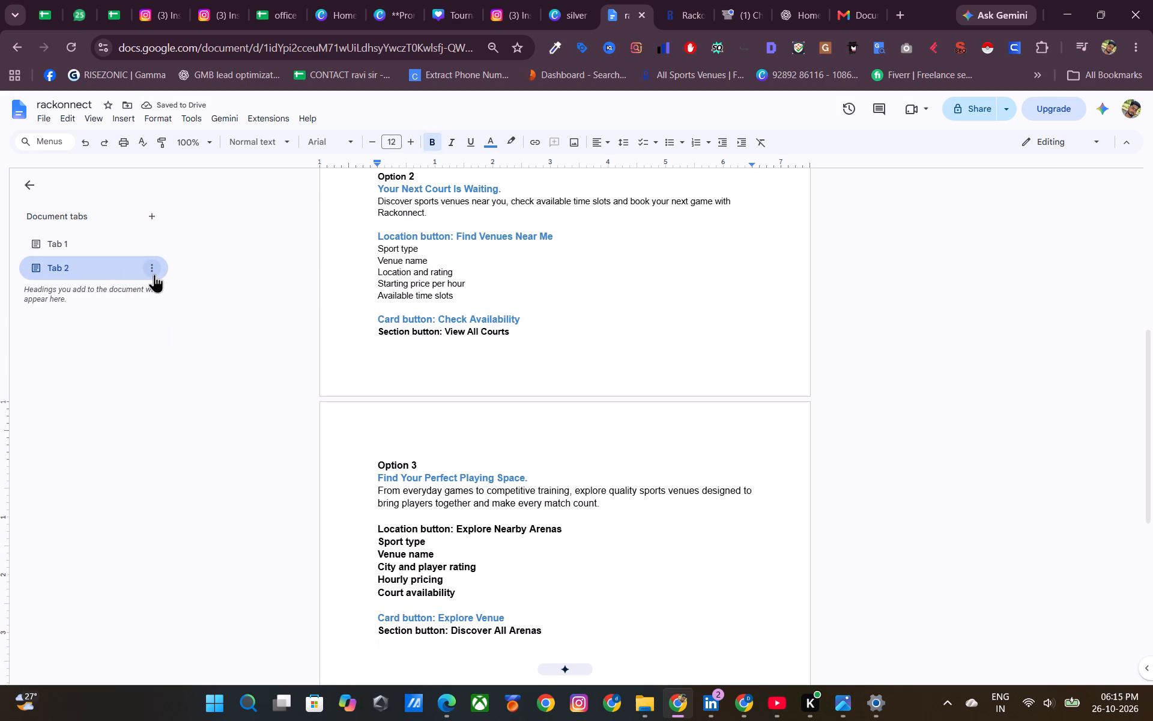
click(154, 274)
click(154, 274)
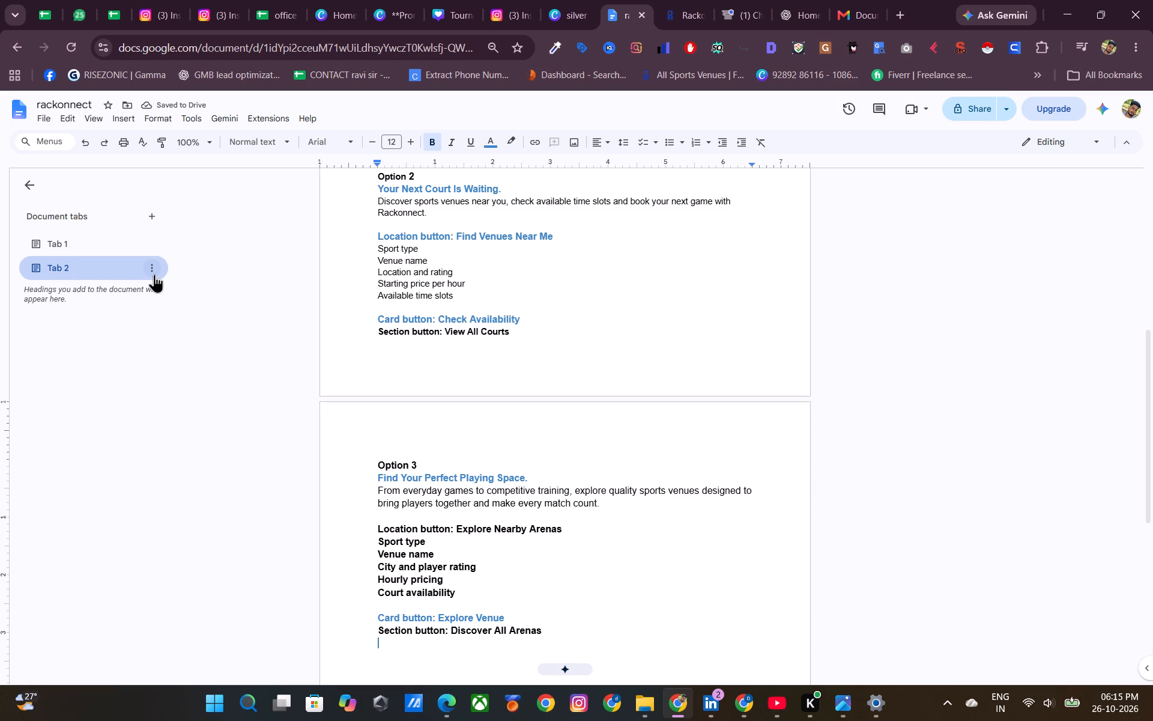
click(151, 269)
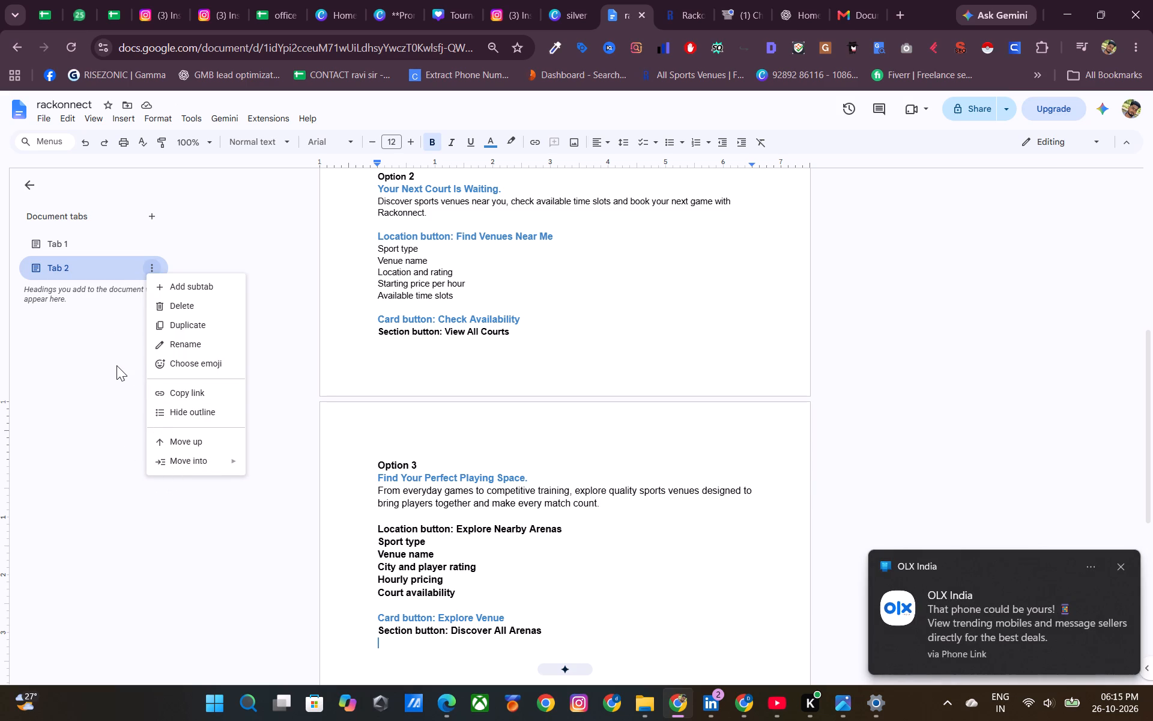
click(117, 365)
Review the "Courts near you" copy in Tab 2, from the banner image through Option 3.
scroll(449, 482, down, 5)
scroll(449, 482, up, 2)
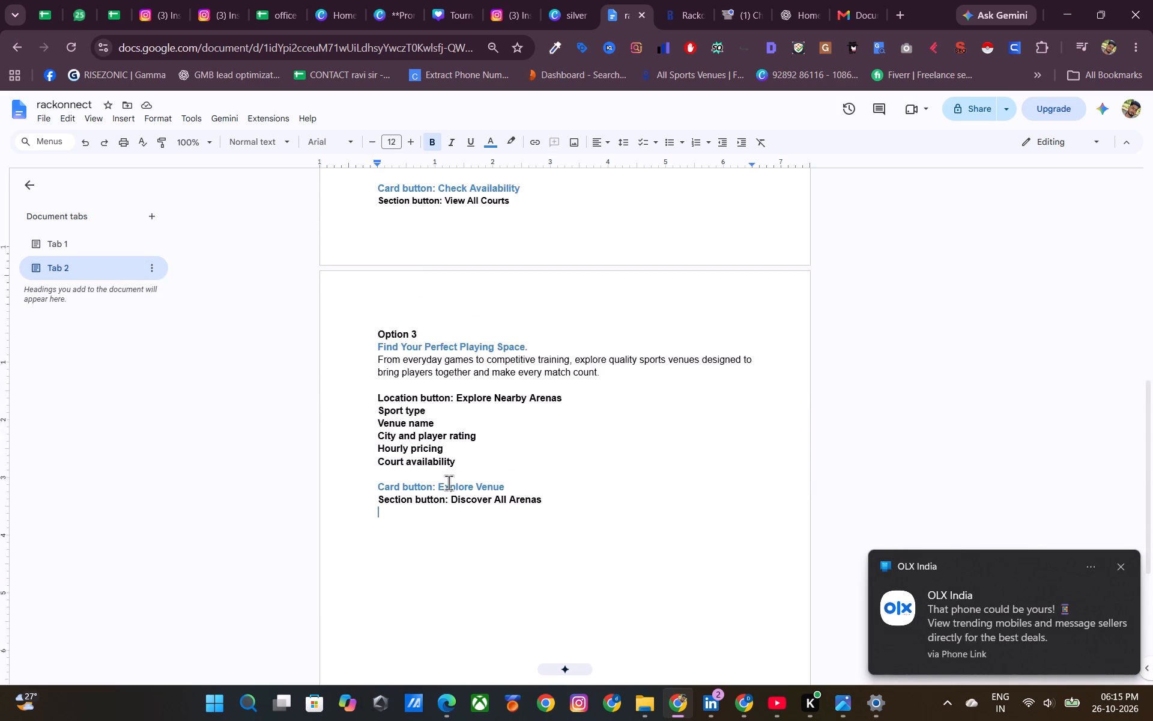
scroll(449, 482, up, 5)
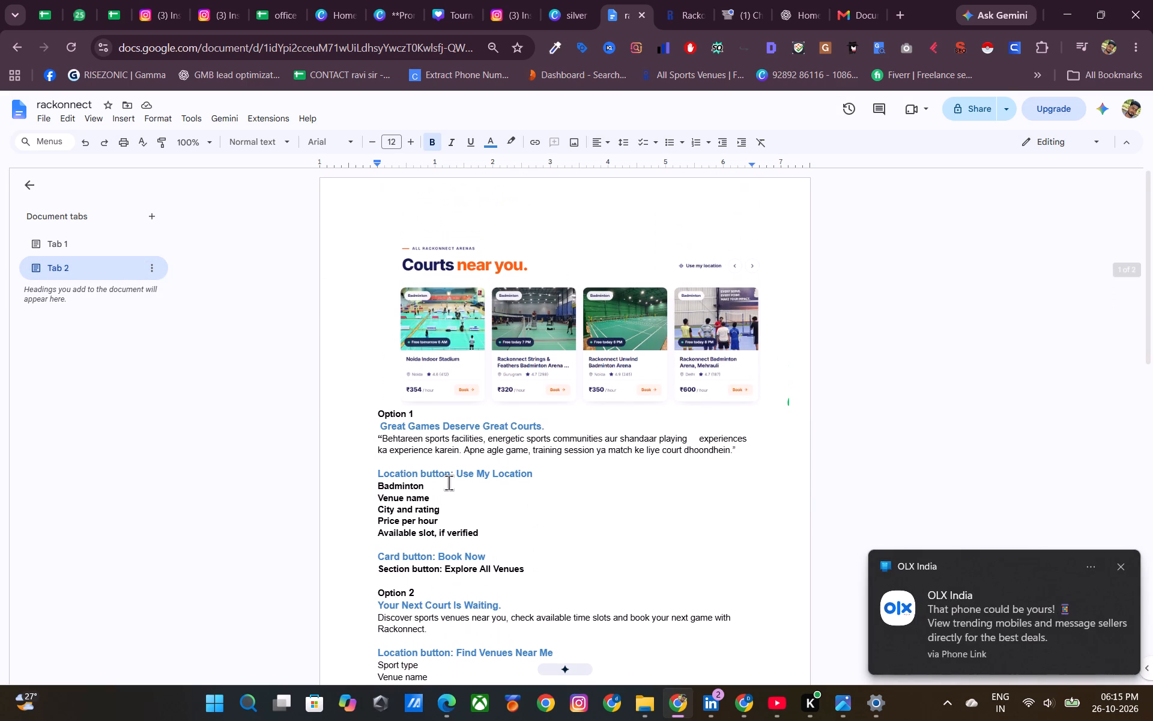
scroll(645, 446, down, 4)
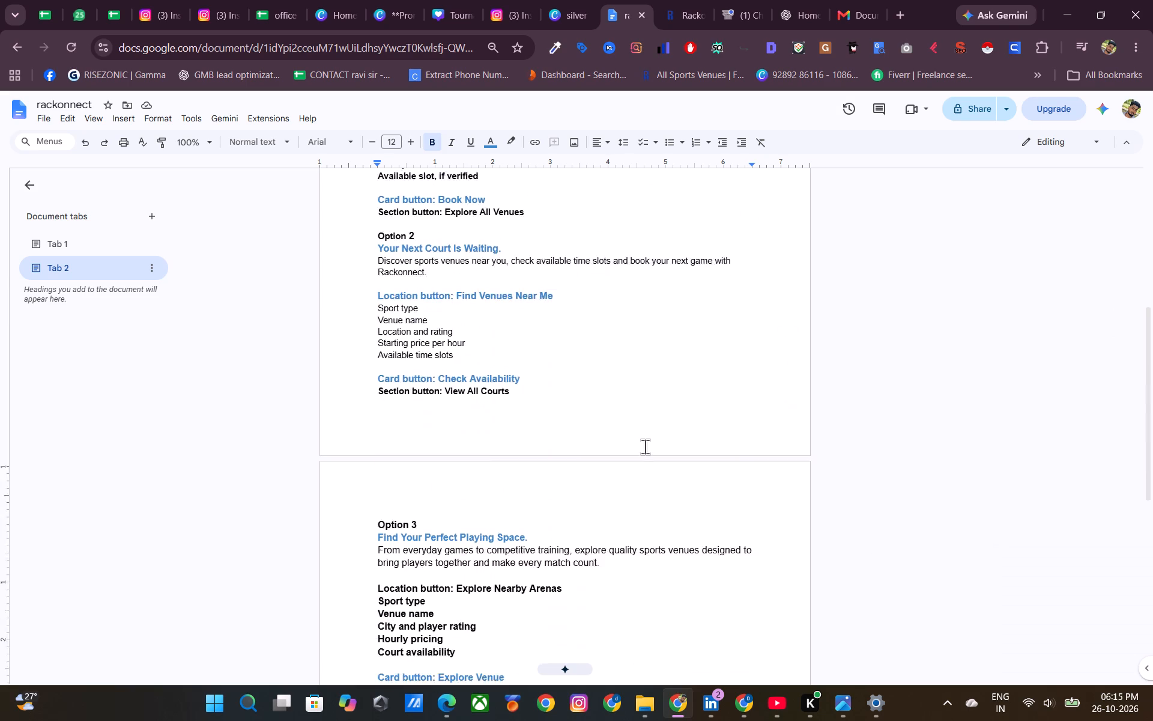
scroll(645, 446, down, 4)
scroll(645, 446, up, 5)
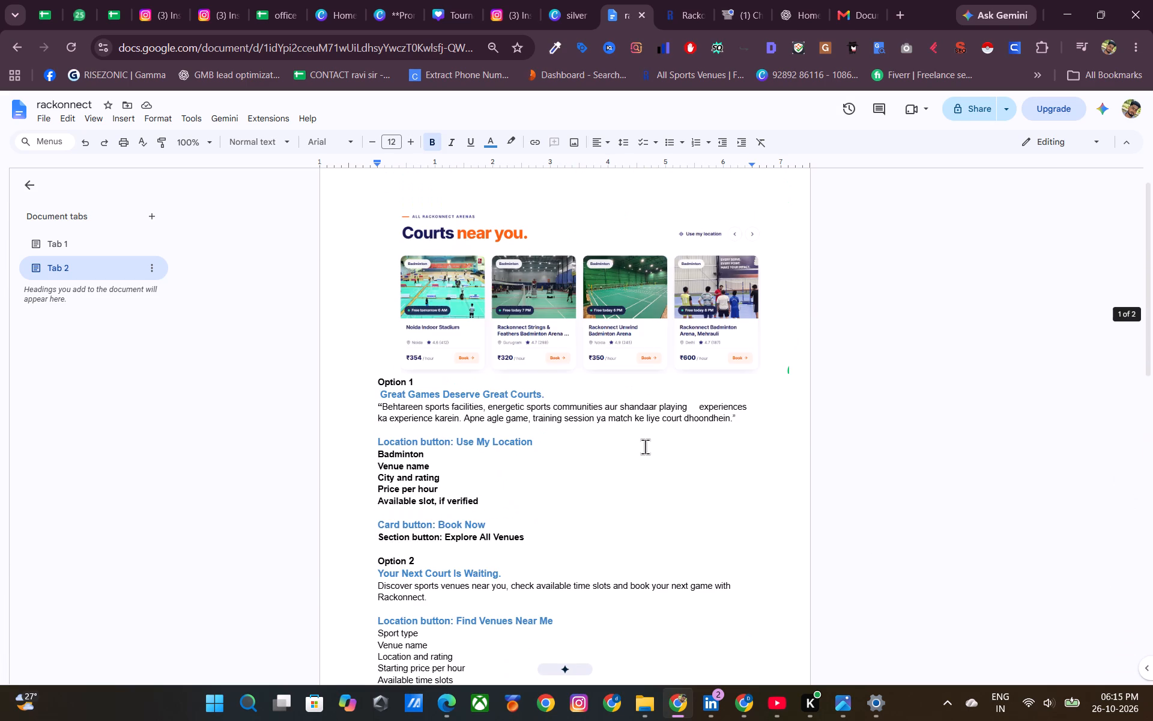
scroll(645, 446, up, 3)
scroll(645, 446, down, 2)
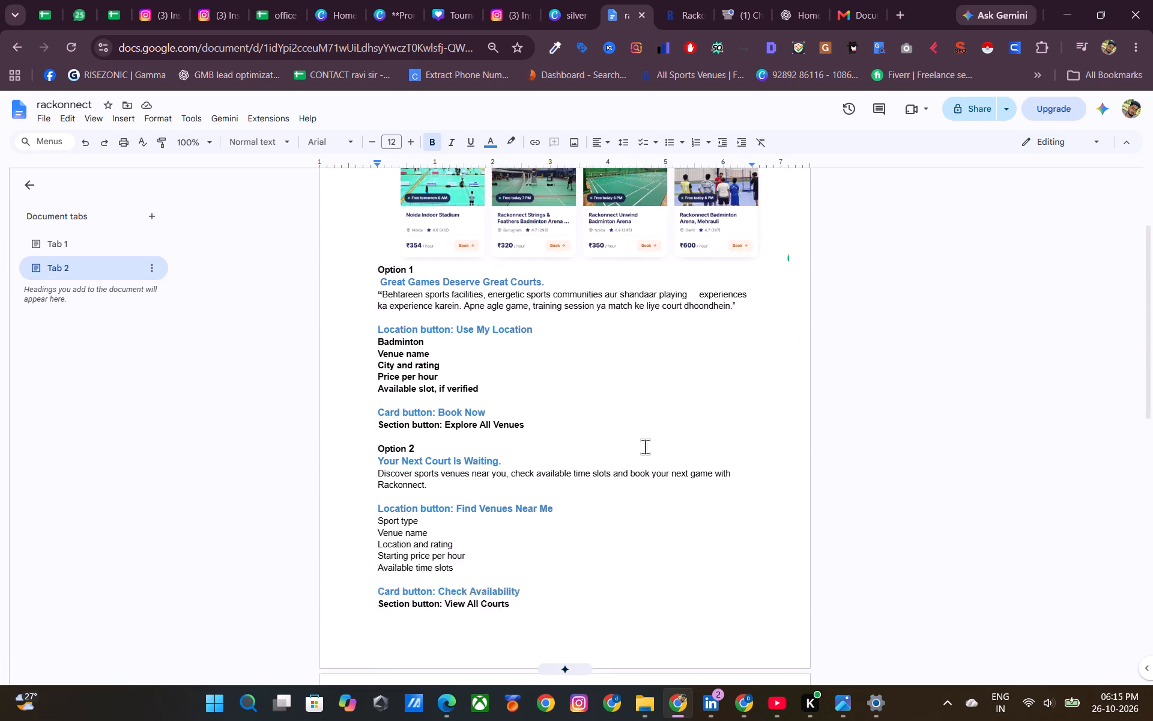
scroll(645, 446, down, 8)
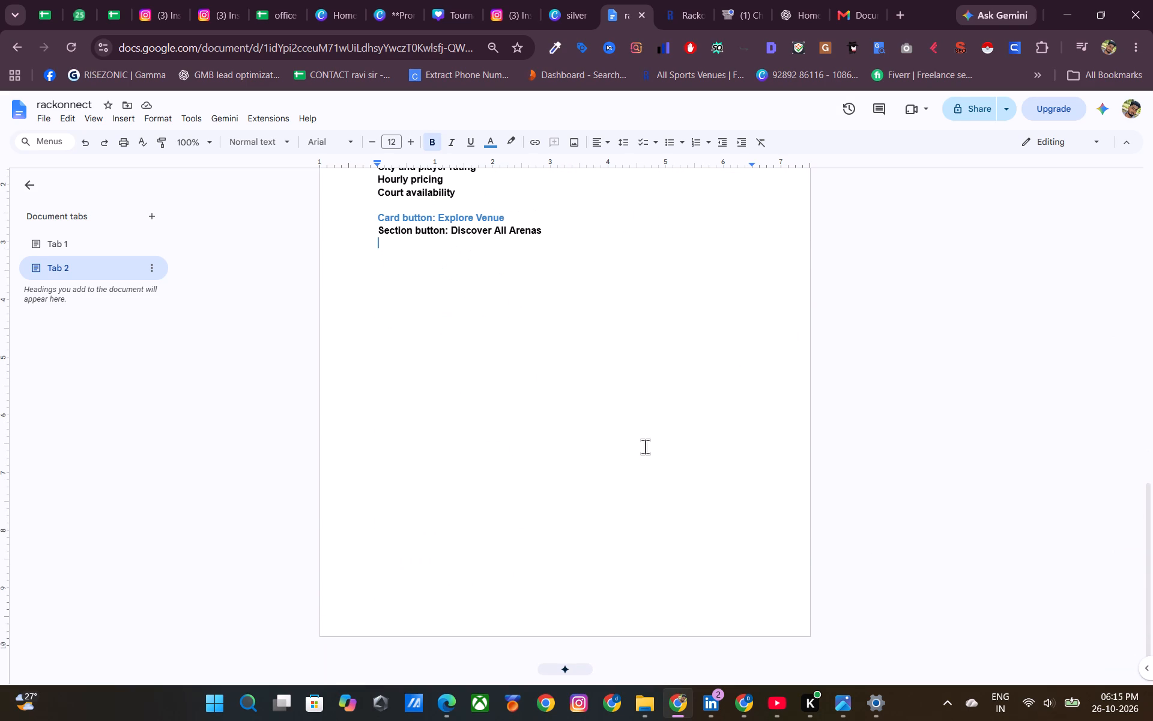
scroll(645, 446, down, 1)
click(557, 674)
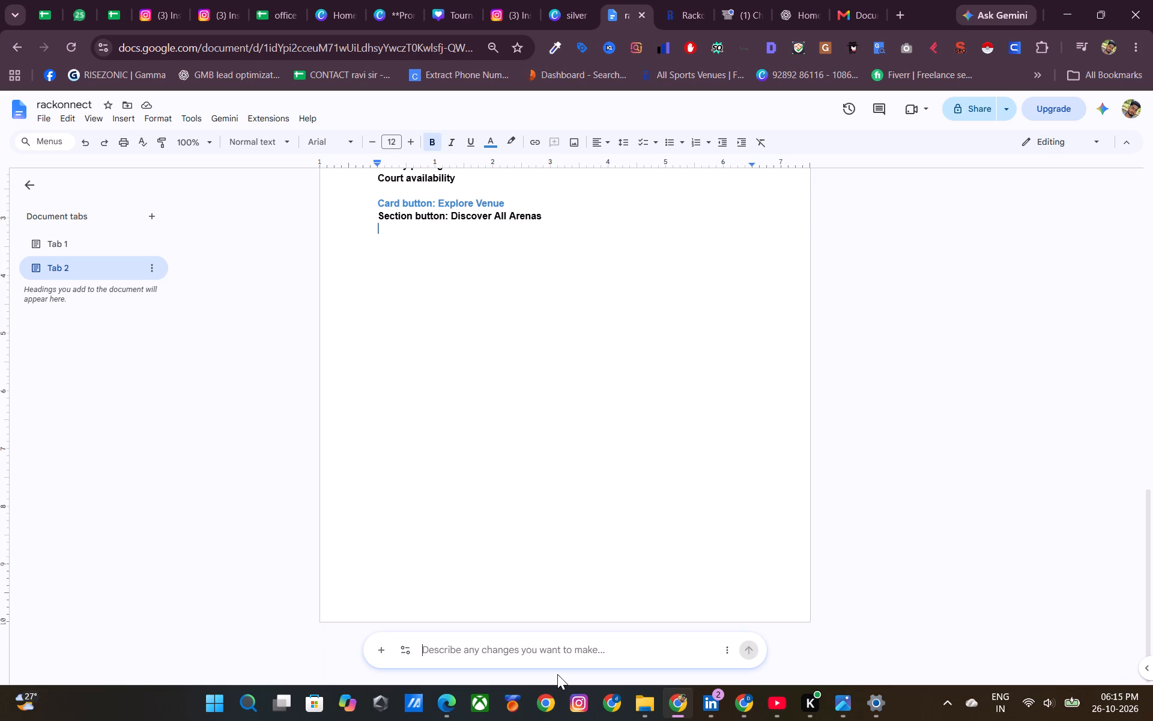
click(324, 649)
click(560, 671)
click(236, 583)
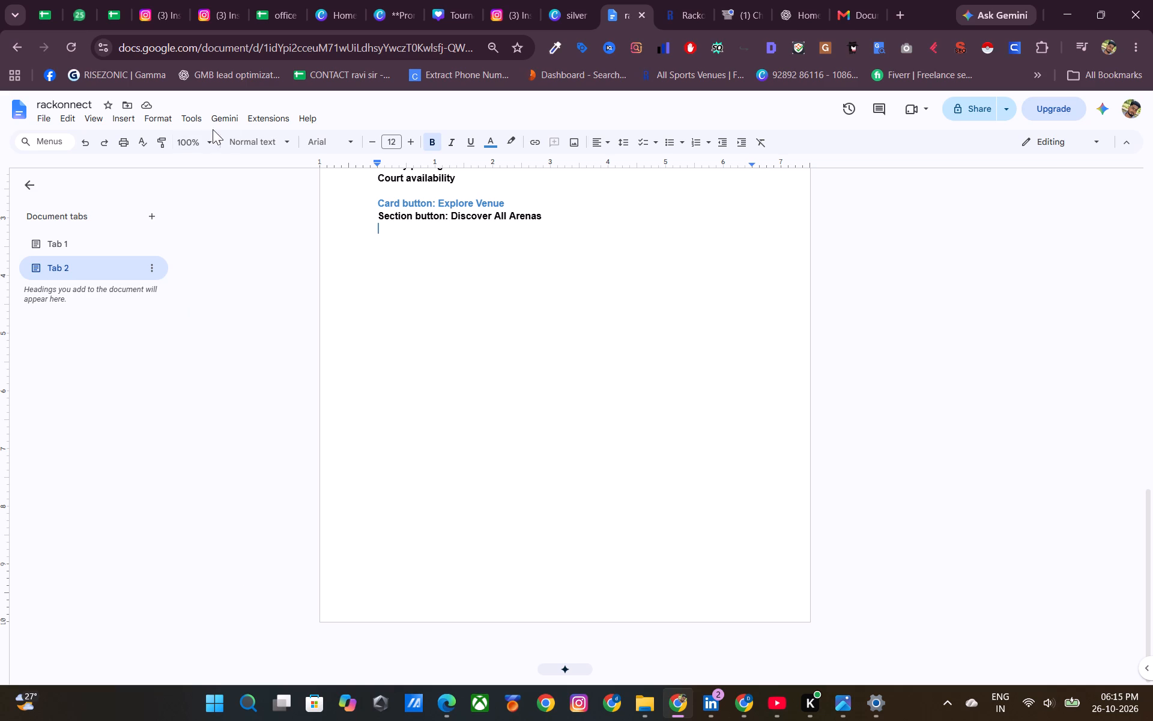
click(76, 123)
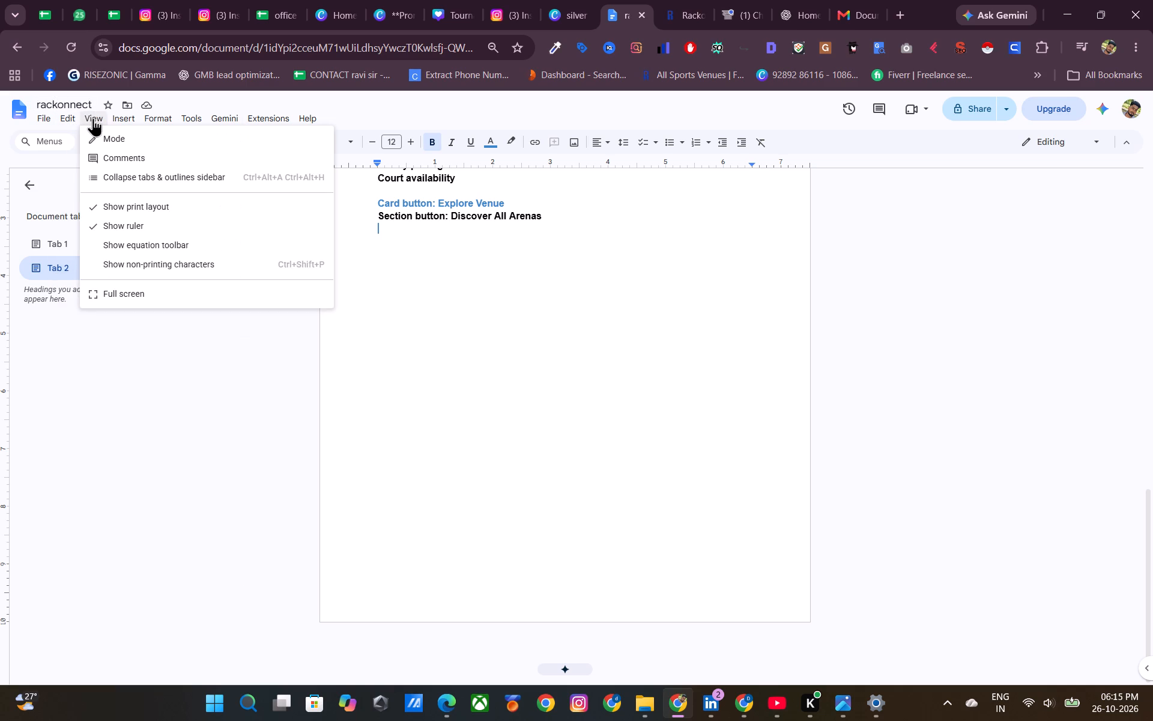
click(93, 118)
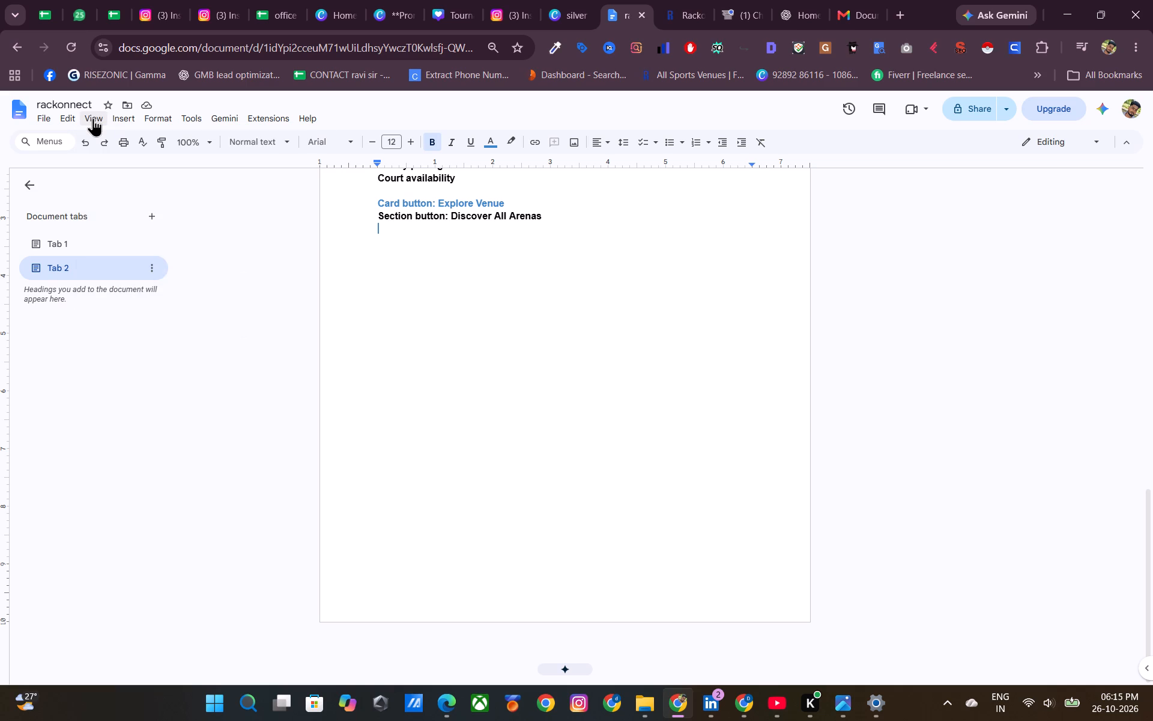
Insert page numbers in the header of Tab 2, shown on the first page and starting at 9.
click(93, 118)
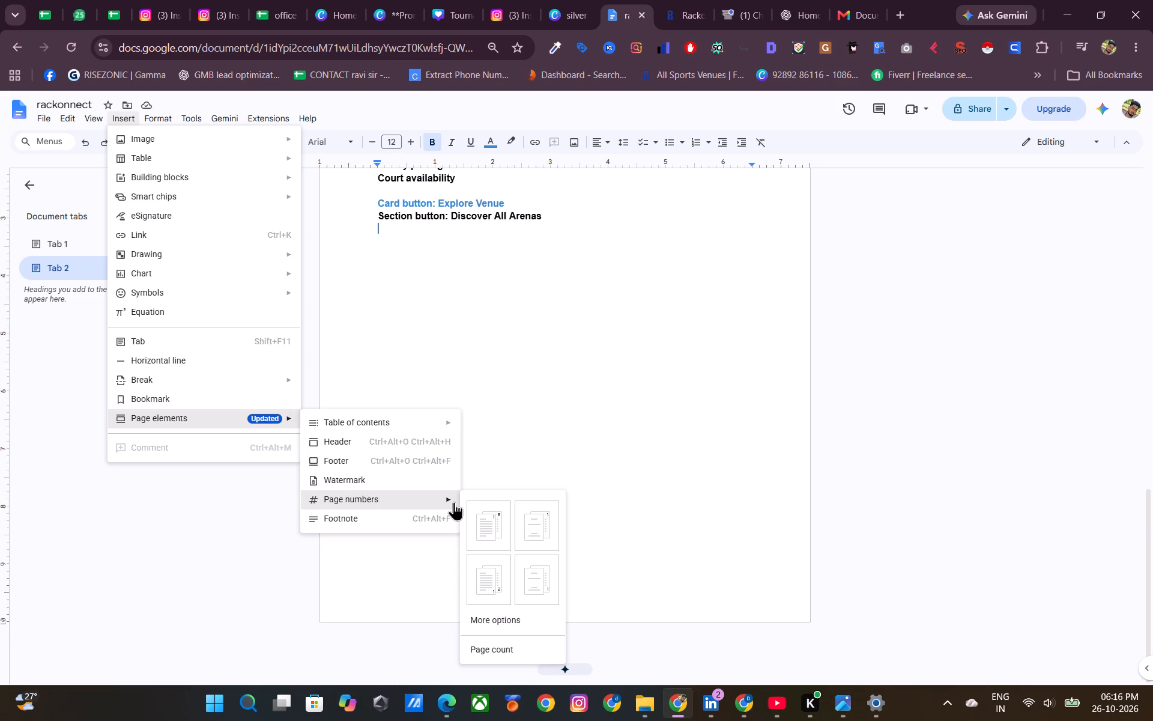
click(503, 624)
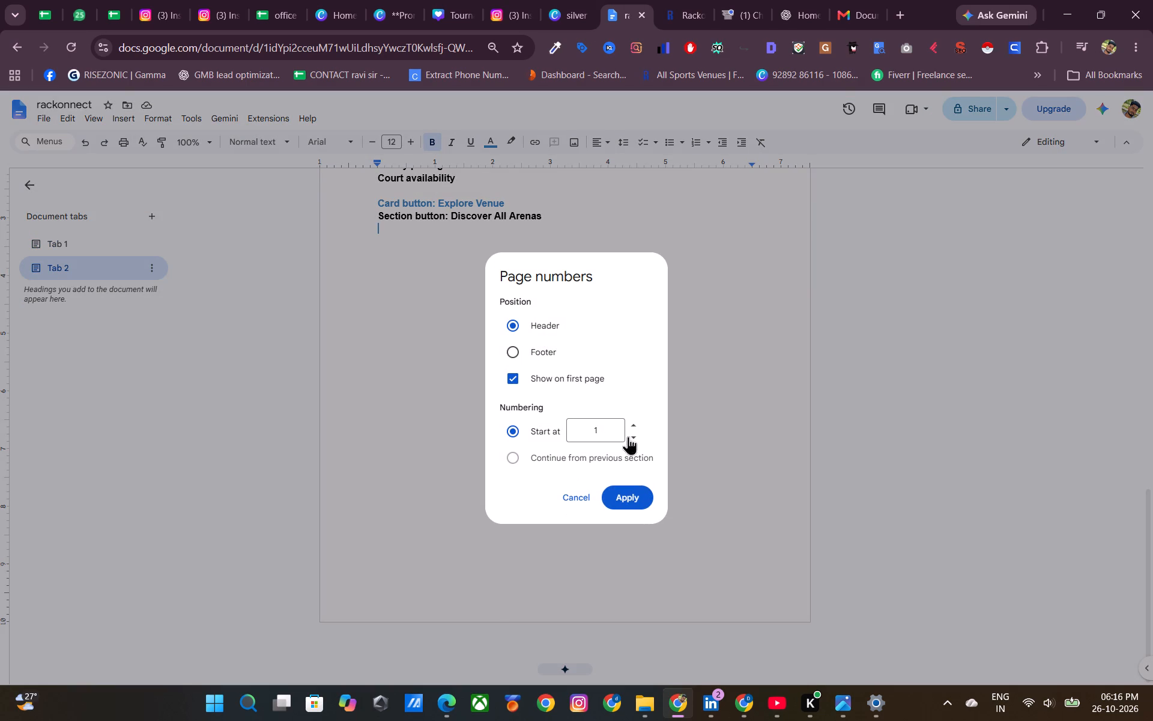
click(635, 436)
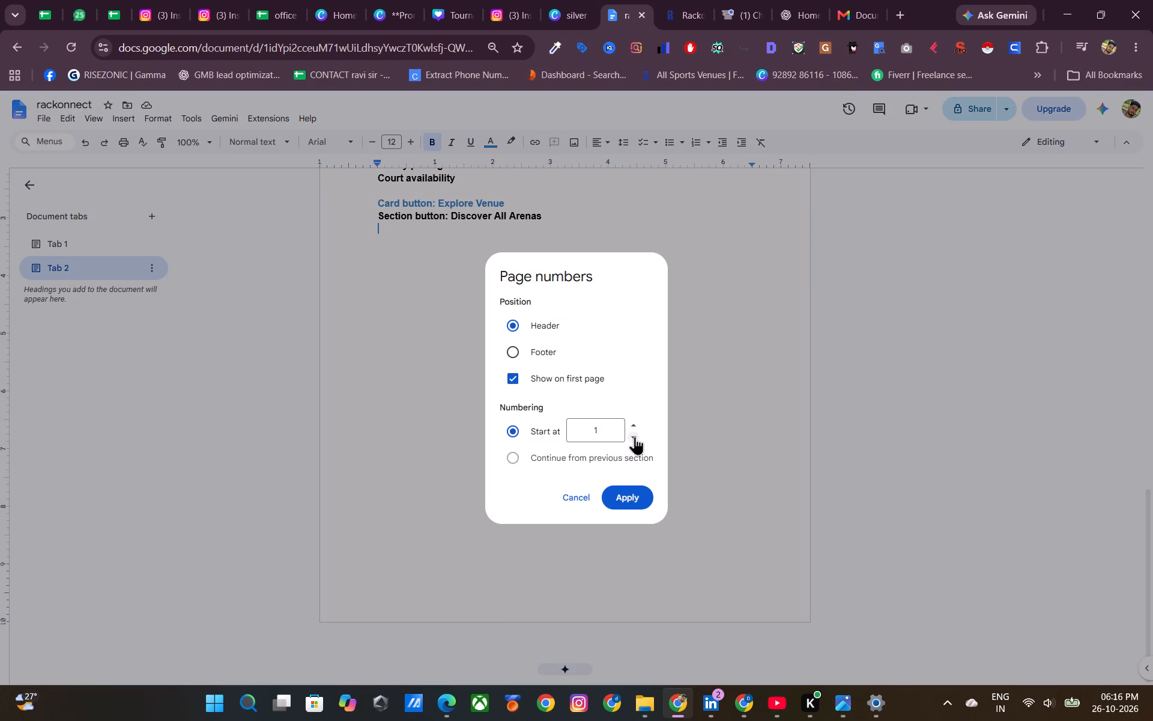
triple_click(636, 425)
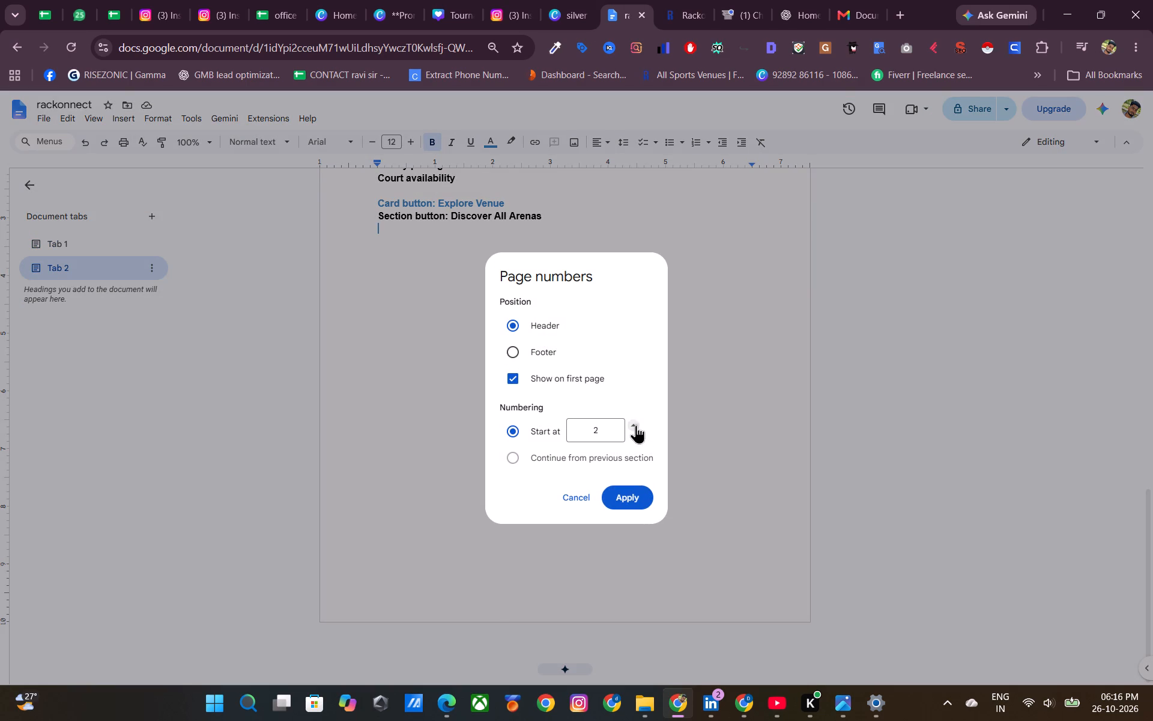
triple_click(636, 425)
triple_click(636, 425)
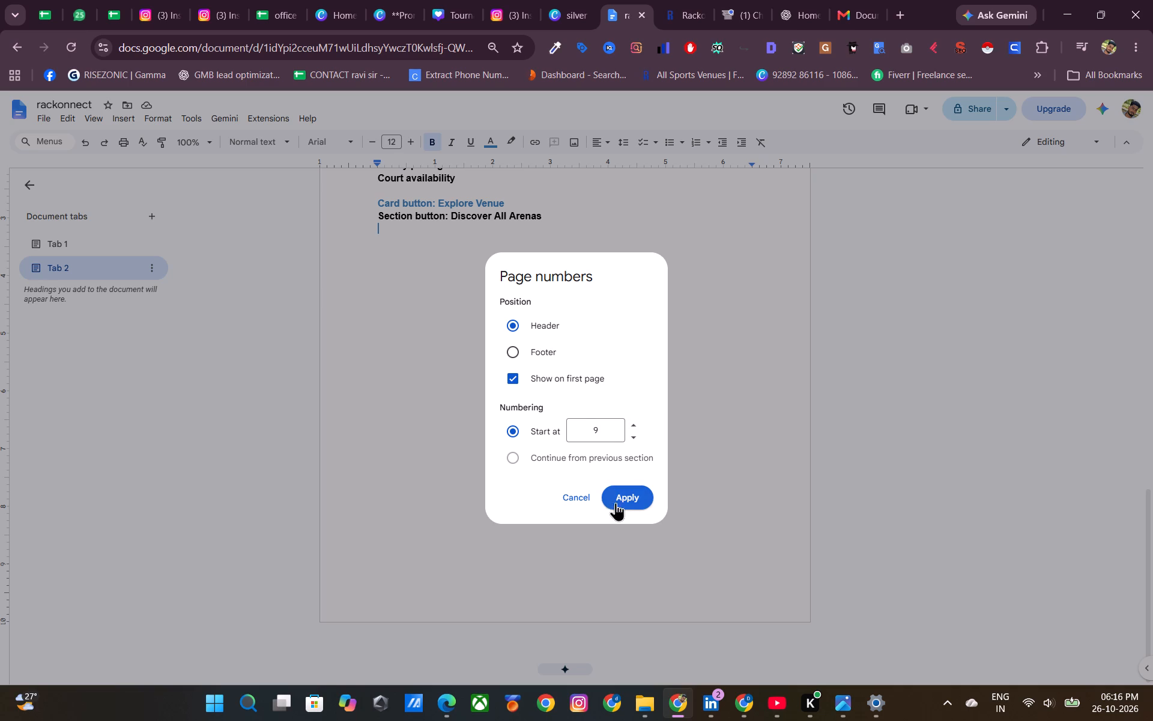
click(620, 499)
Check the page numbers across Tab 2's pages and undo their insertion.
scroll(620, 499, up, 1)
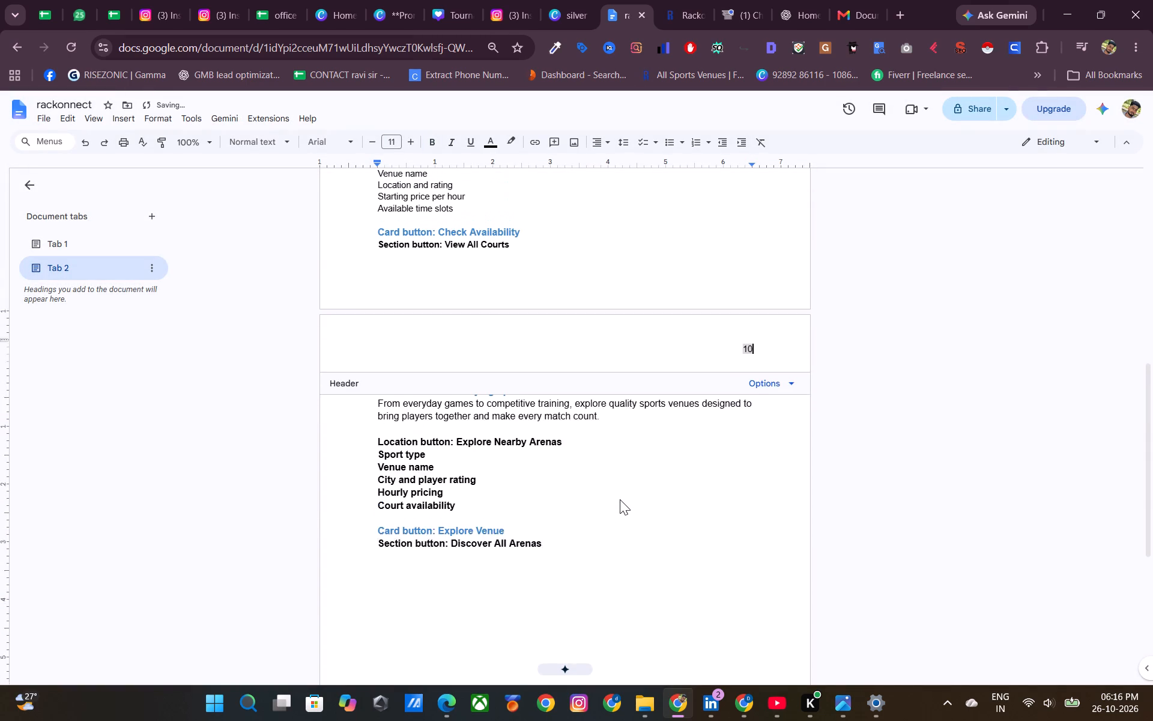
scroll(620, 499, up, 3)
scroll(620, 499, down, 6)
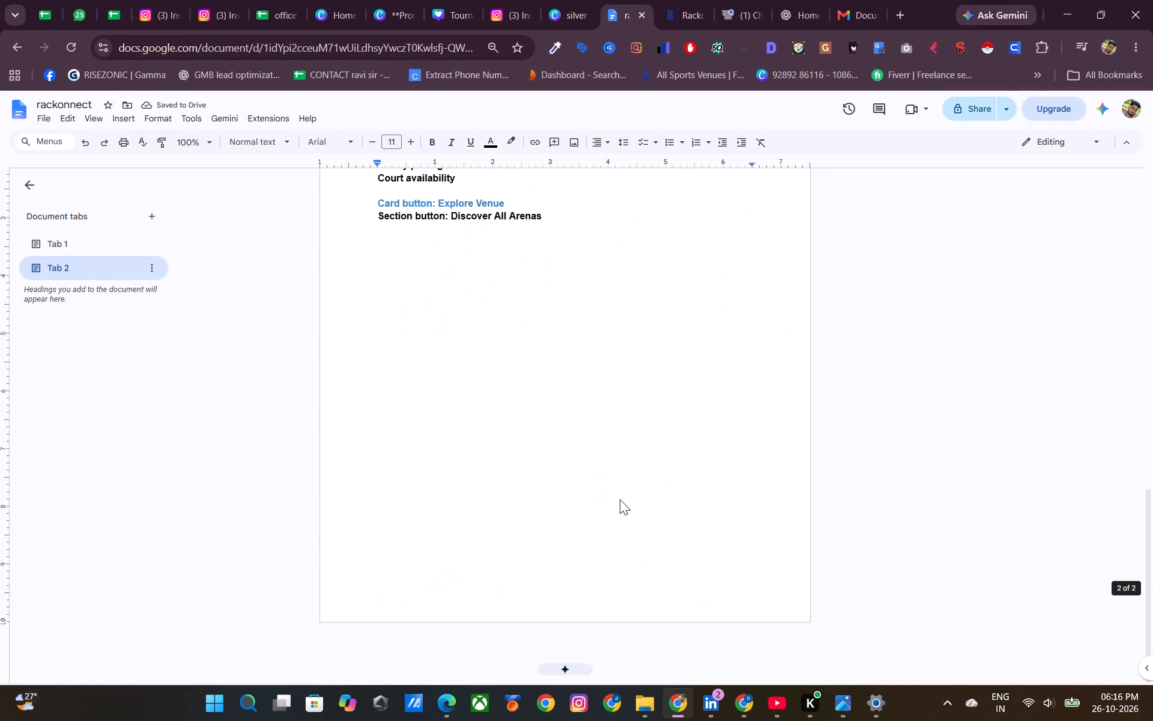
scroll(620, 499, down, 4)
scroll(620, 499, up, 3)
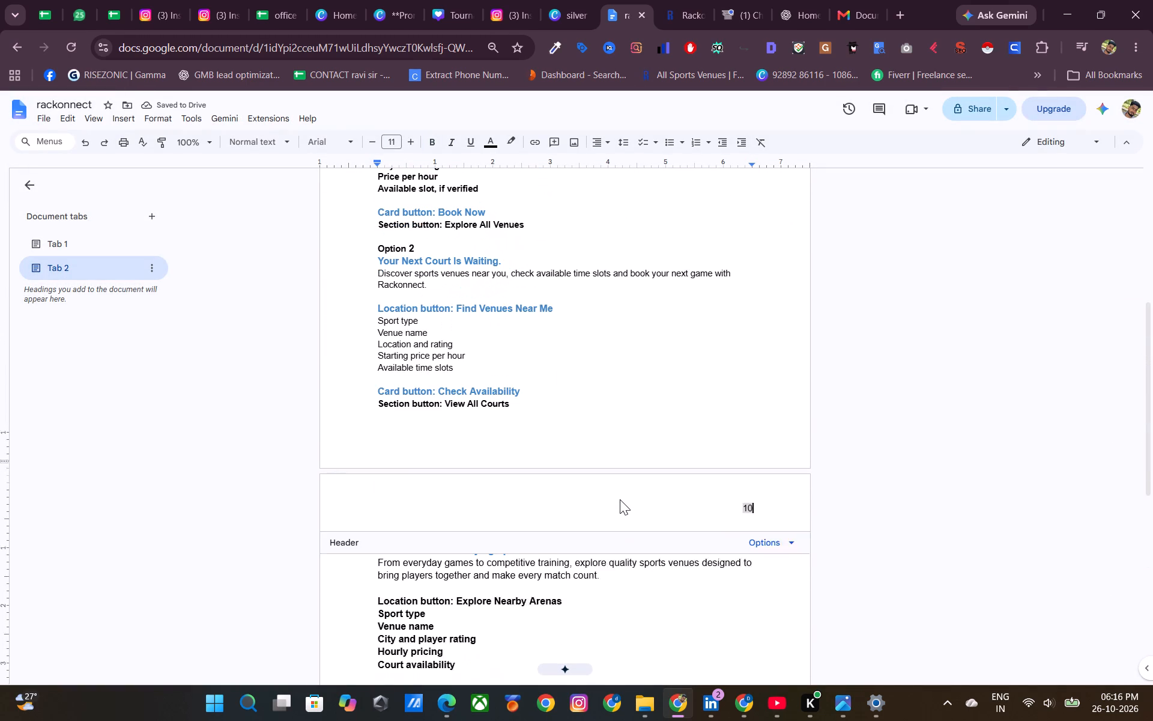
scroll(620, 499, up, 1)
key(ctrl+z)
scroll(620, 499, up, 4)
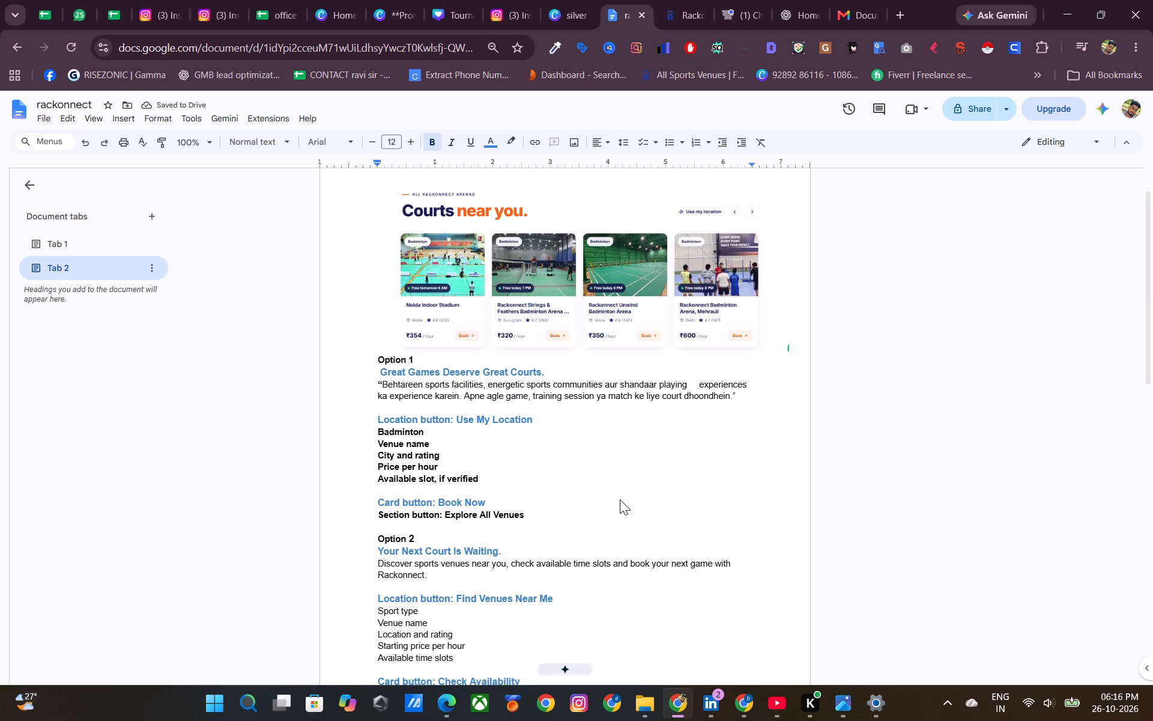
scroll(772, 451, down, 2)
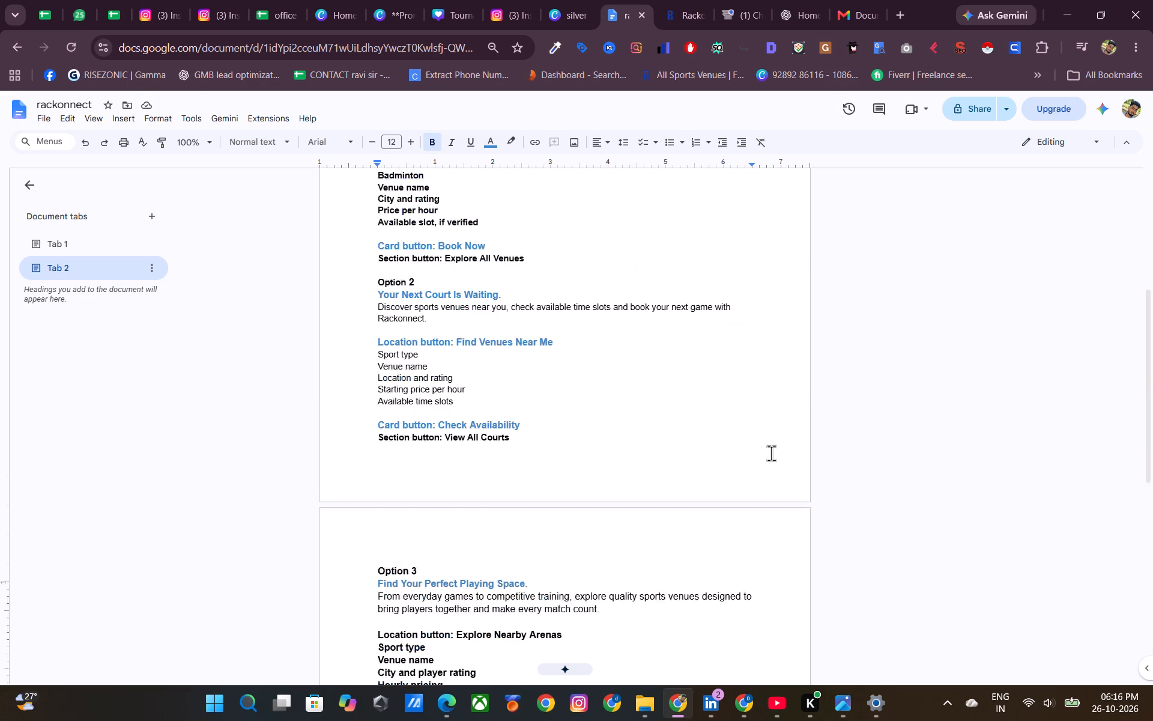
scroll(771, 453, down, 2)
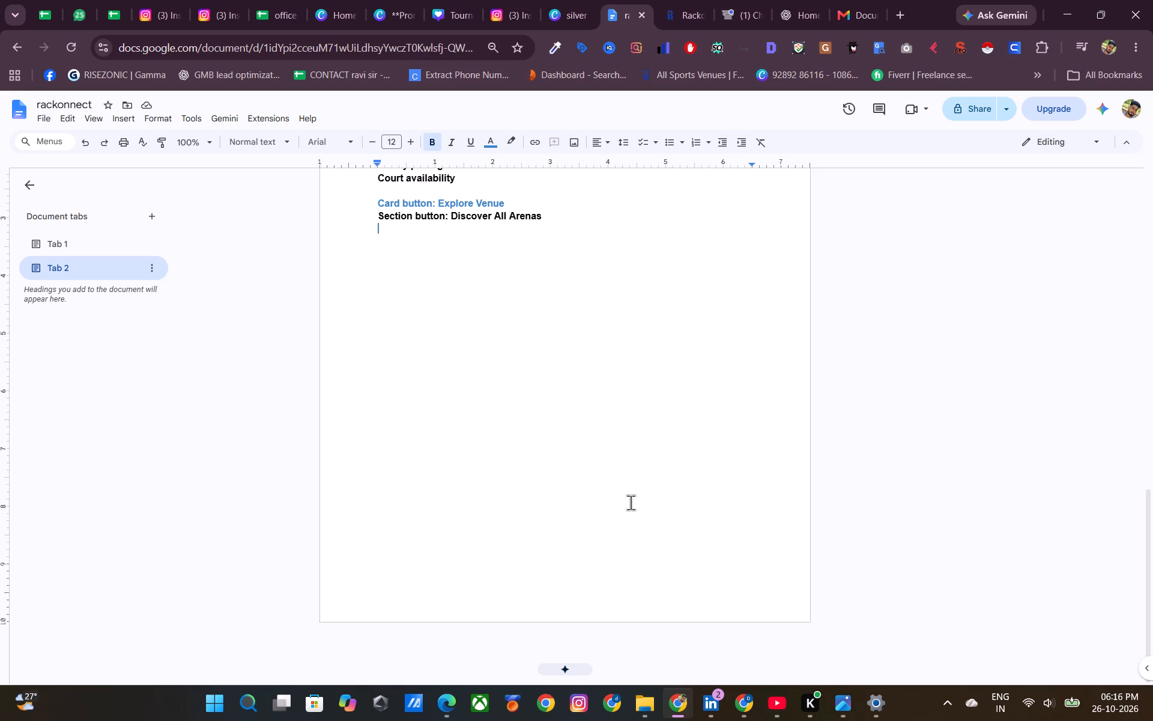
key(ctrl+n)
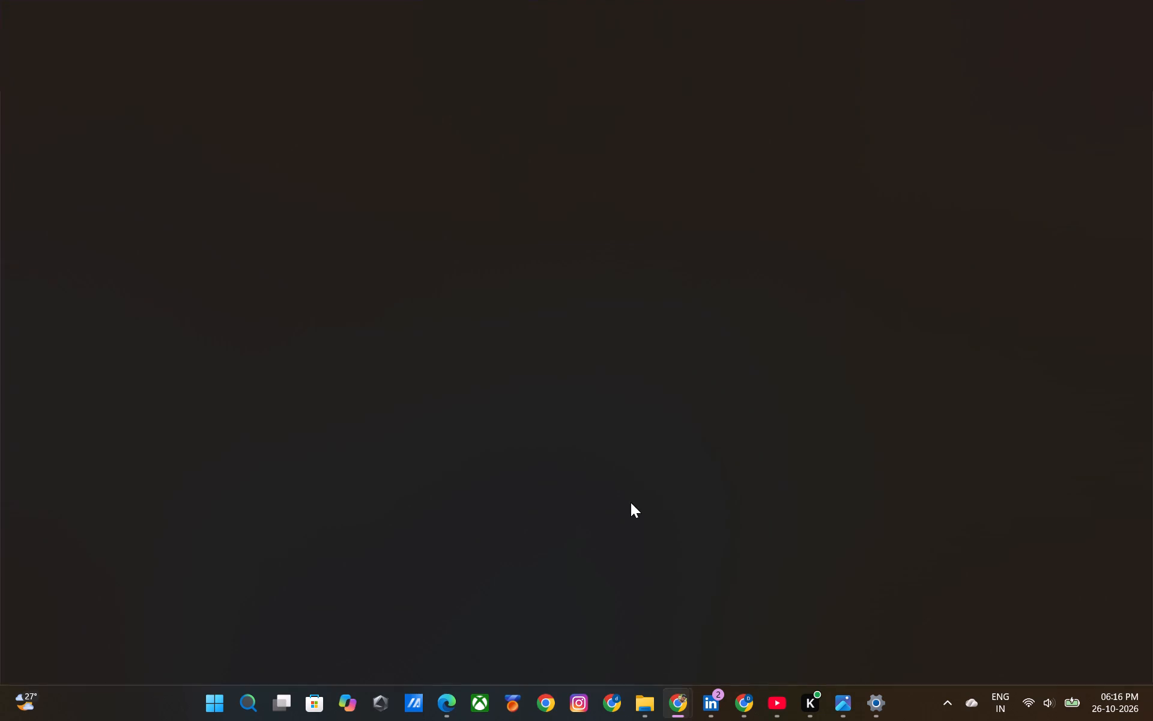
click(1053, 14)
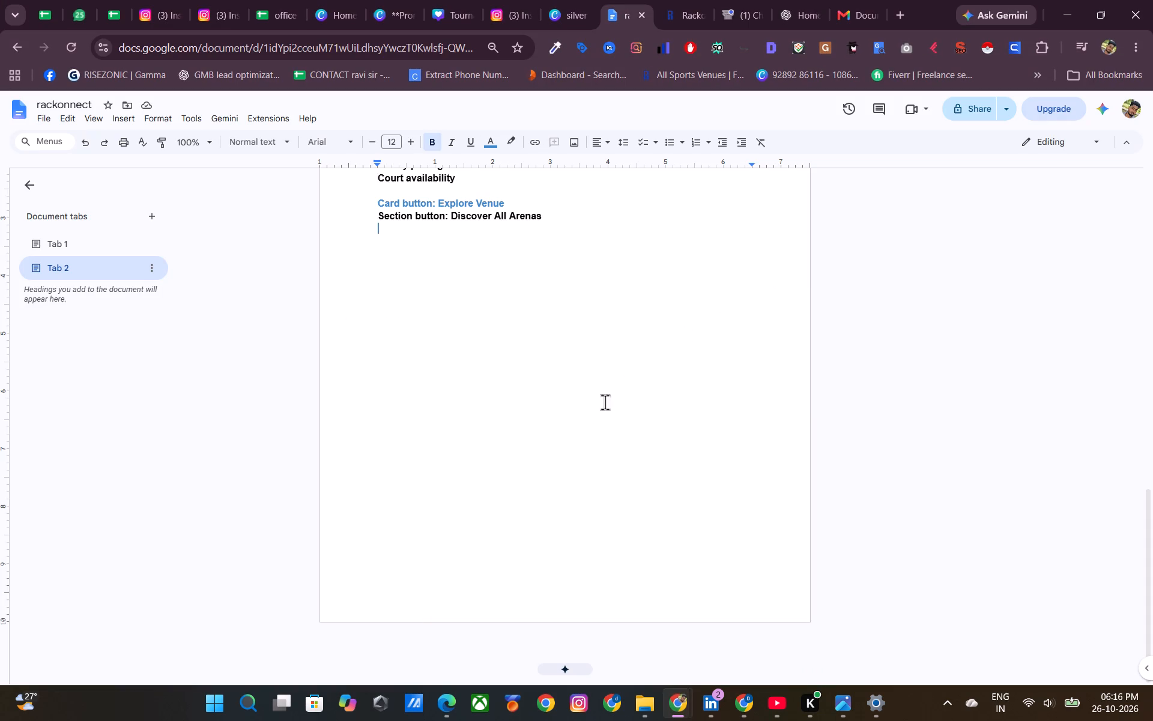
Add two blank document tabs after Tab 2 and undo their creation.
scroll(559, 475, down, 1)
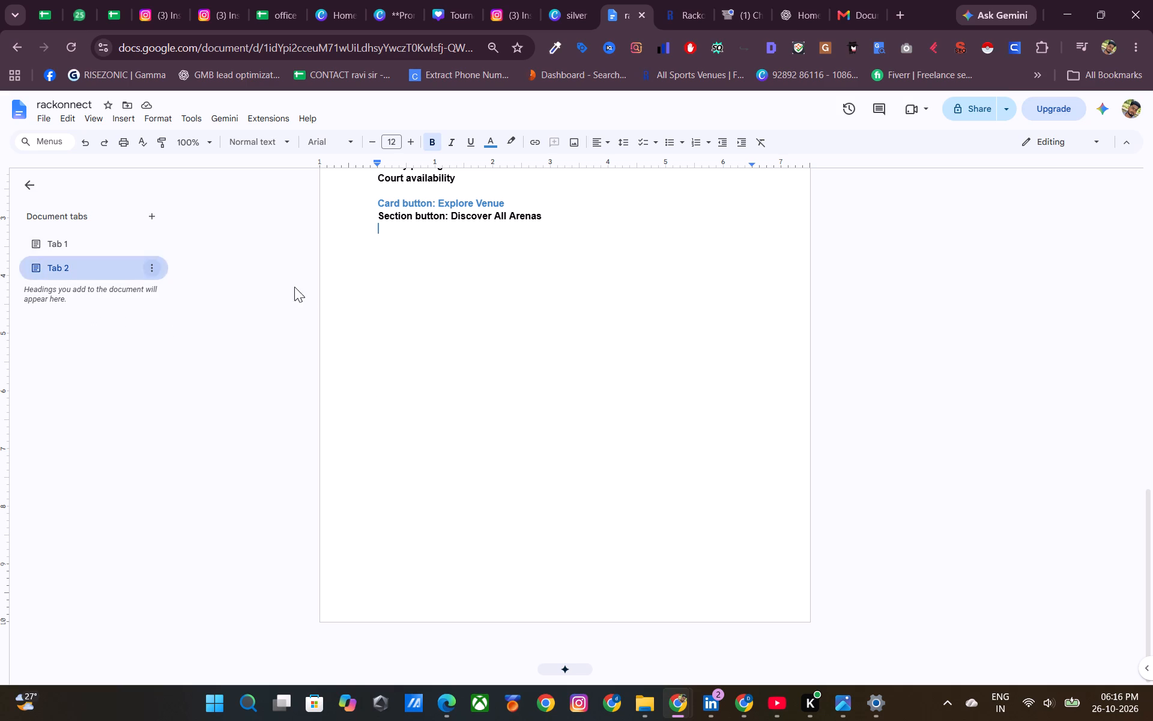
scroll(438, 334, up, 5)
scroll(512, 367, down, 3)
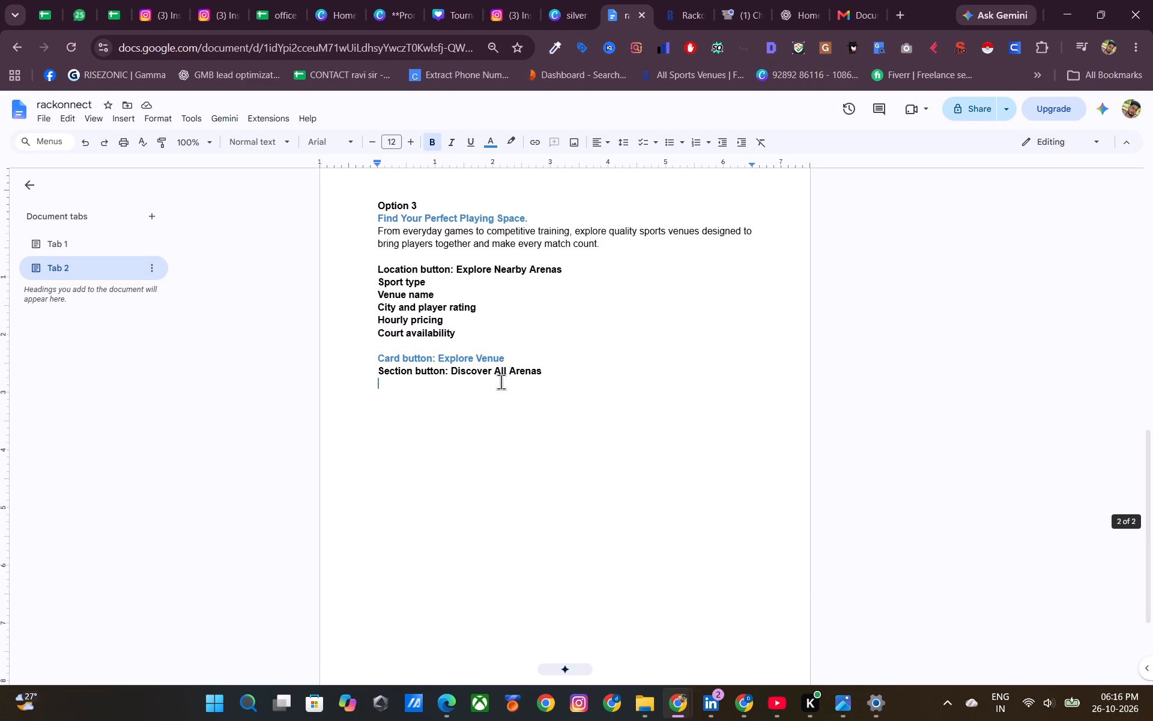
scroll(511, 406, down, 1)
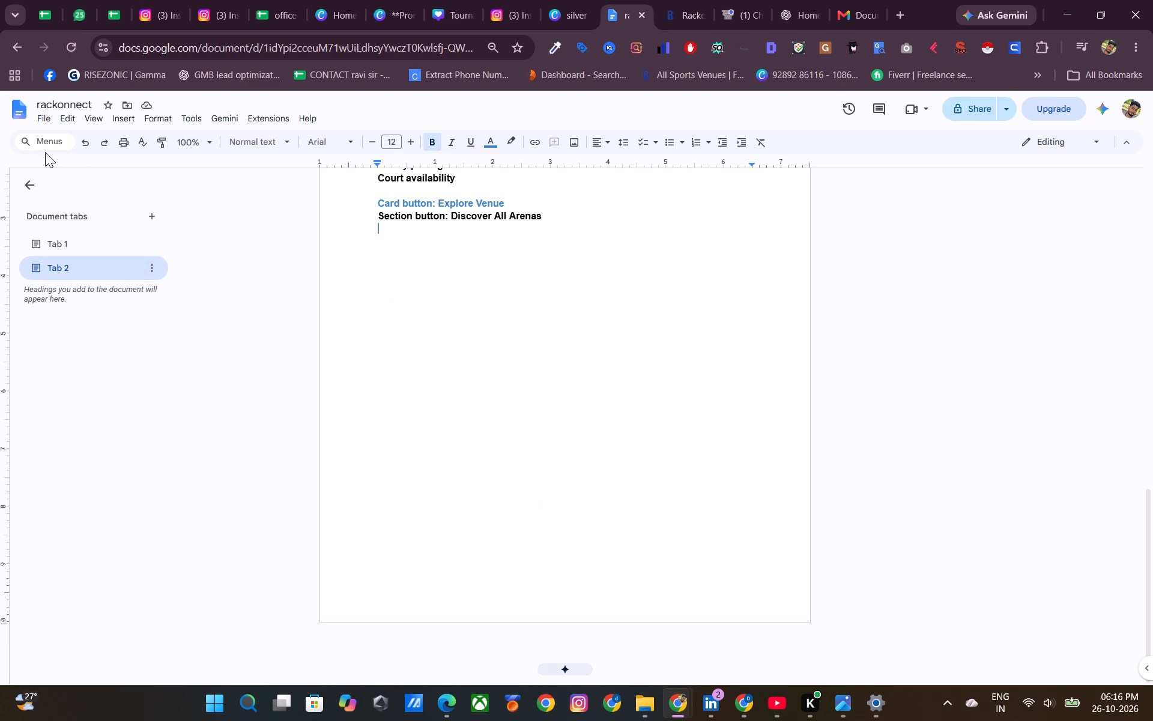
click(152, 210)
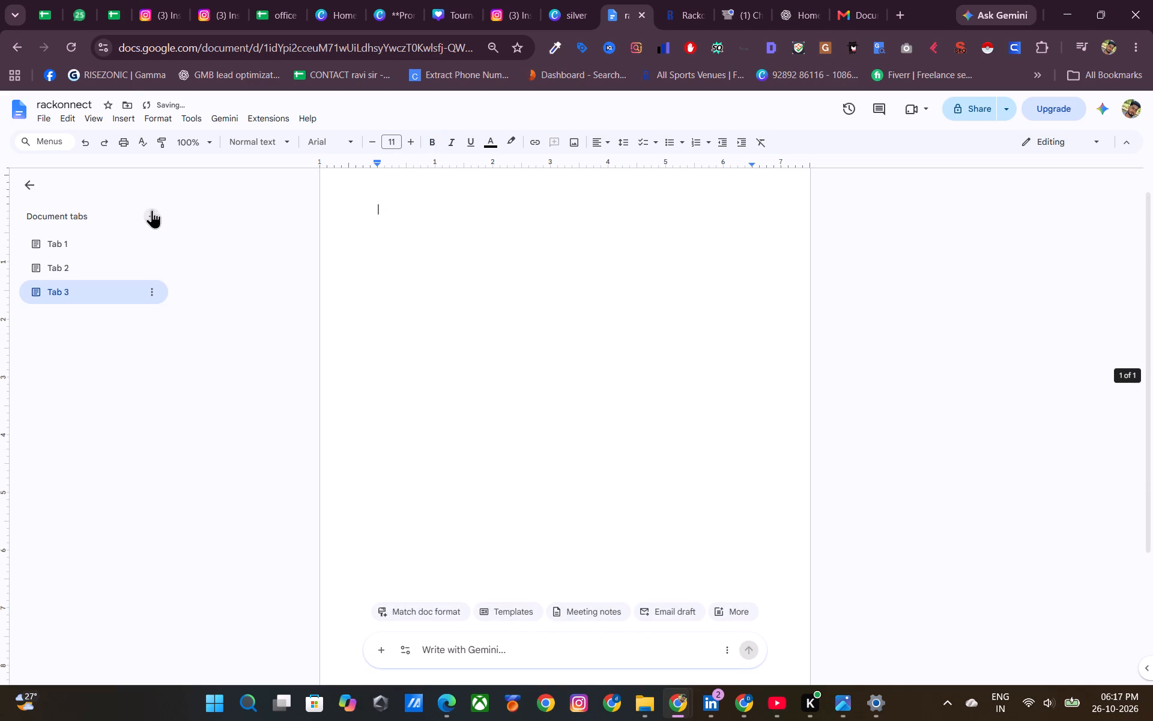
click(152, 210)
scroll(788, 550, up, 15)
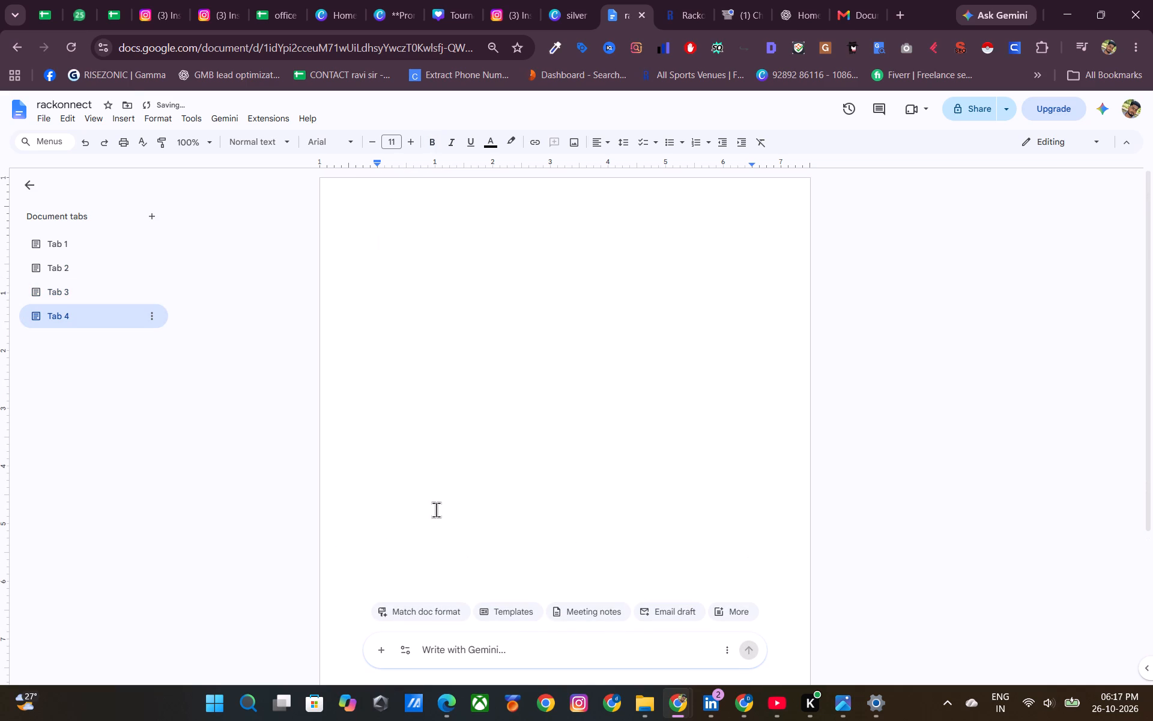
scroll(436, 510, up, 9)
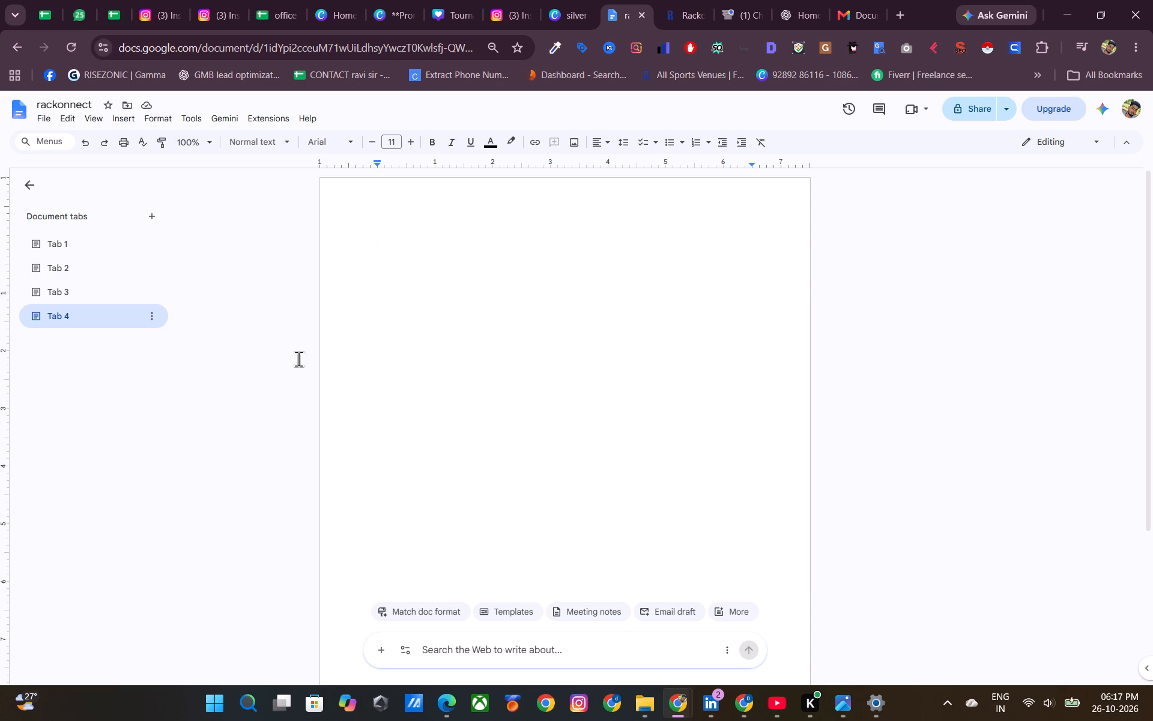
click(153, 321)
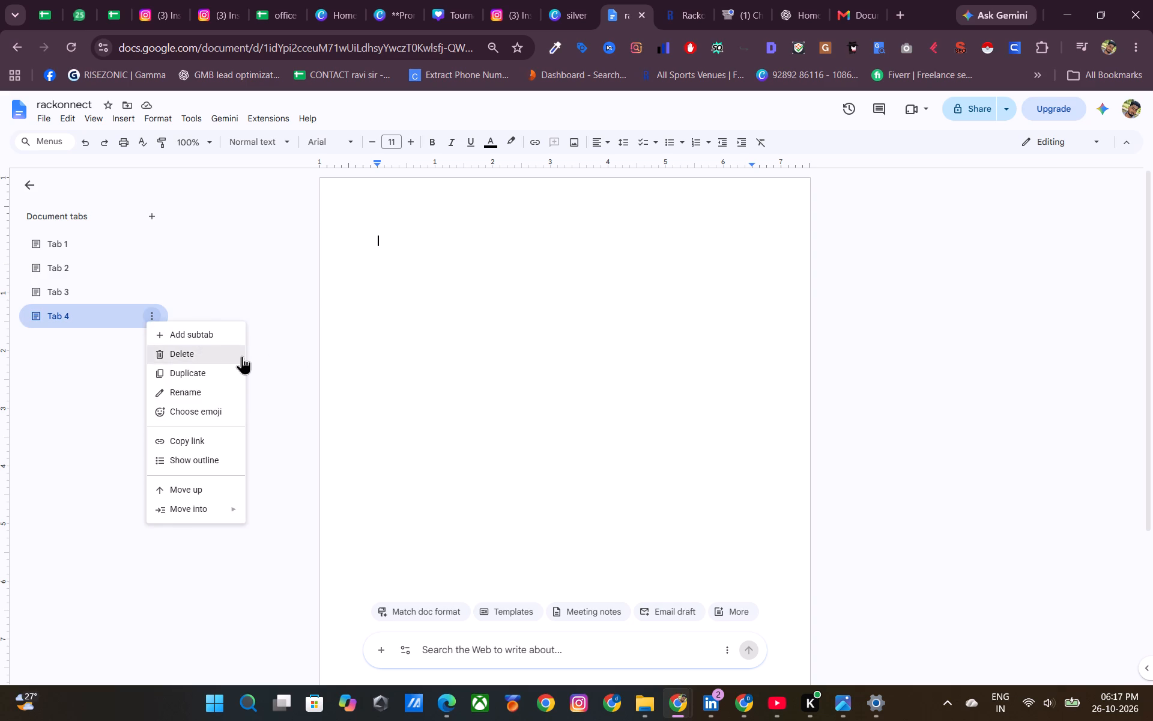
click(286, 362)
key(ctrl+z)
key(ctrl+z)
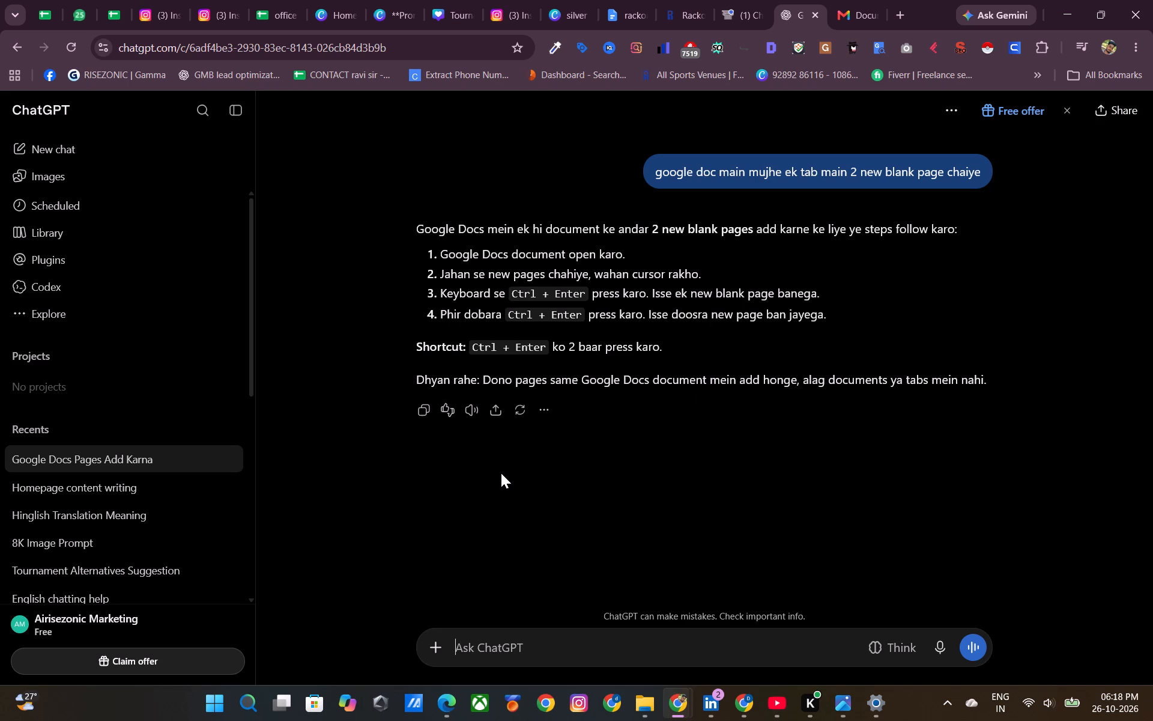
Return to the rackonnect document and insert a page break after Option 3 at the end of Tab 2.
click(631, 8)
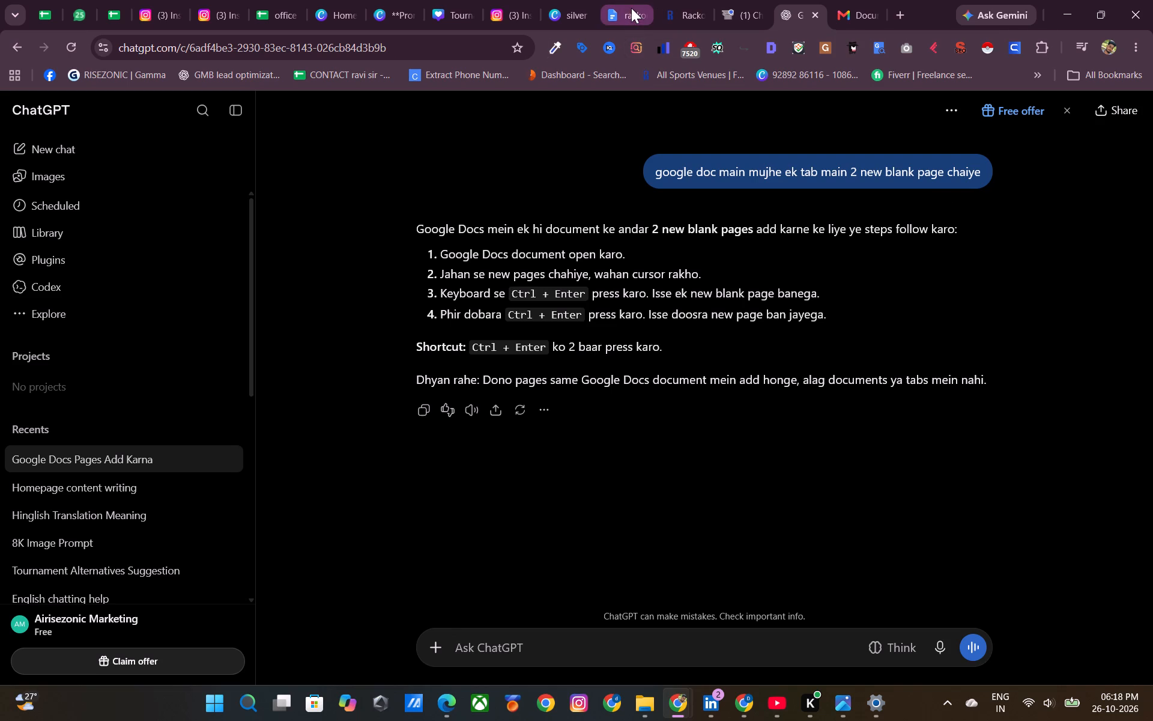
key(ctrl+Return)
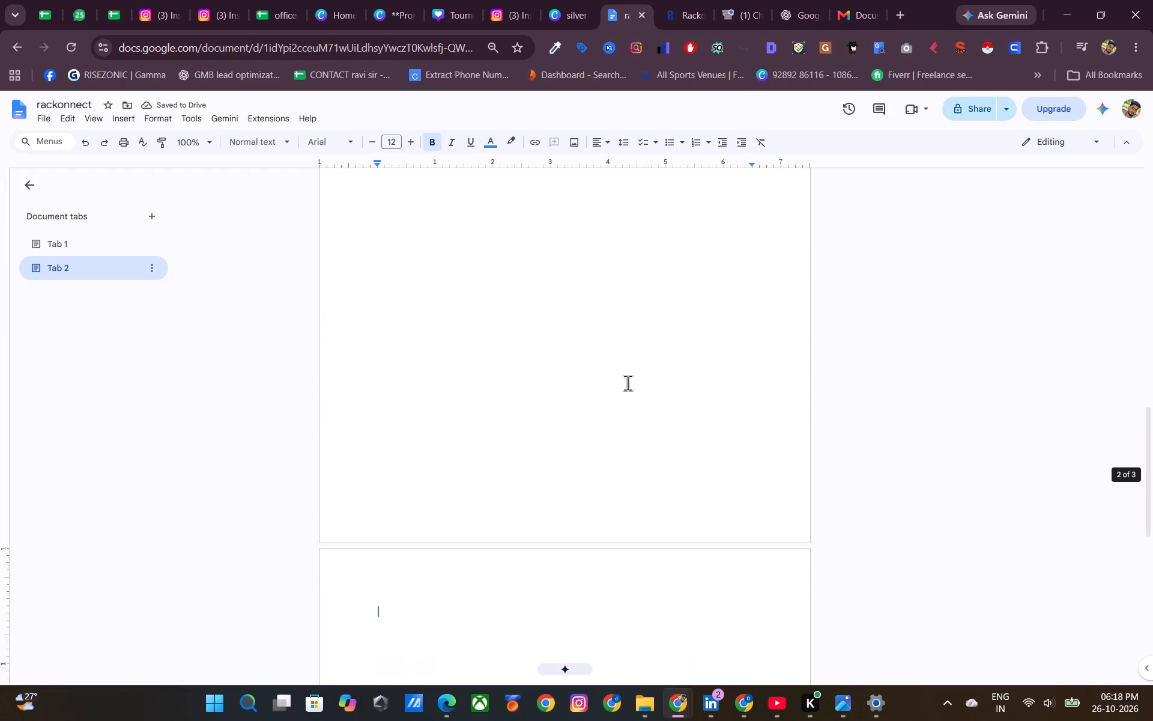
Check the page layout of Tab 2, from the end of Option 3 through the blank page after it.
scroll(628, 383, down, 1)
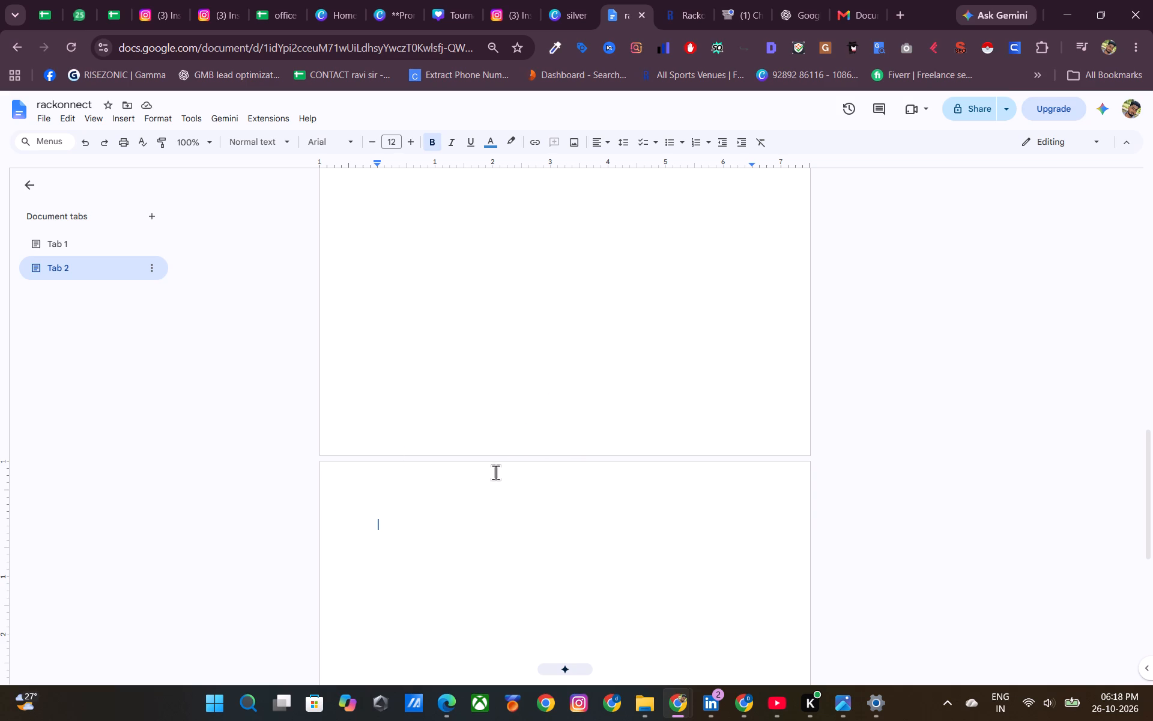
scroll(513, 340, up, 2)
scroll(556, 448, up, 3)
scroll(582, 477, down, 4)
scroll(515, 527, down, 2)
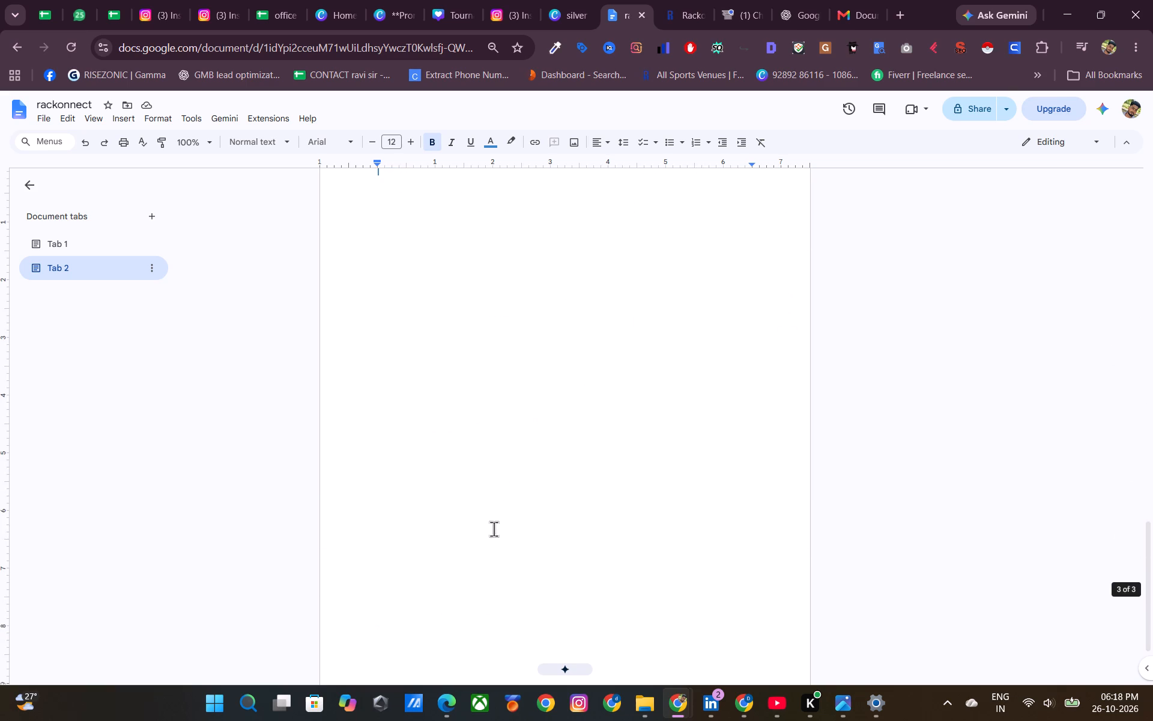
scroll(492, 478, up, 2)
scroll(492, 478, down, 4)
scroll(493, 479, up, 3)
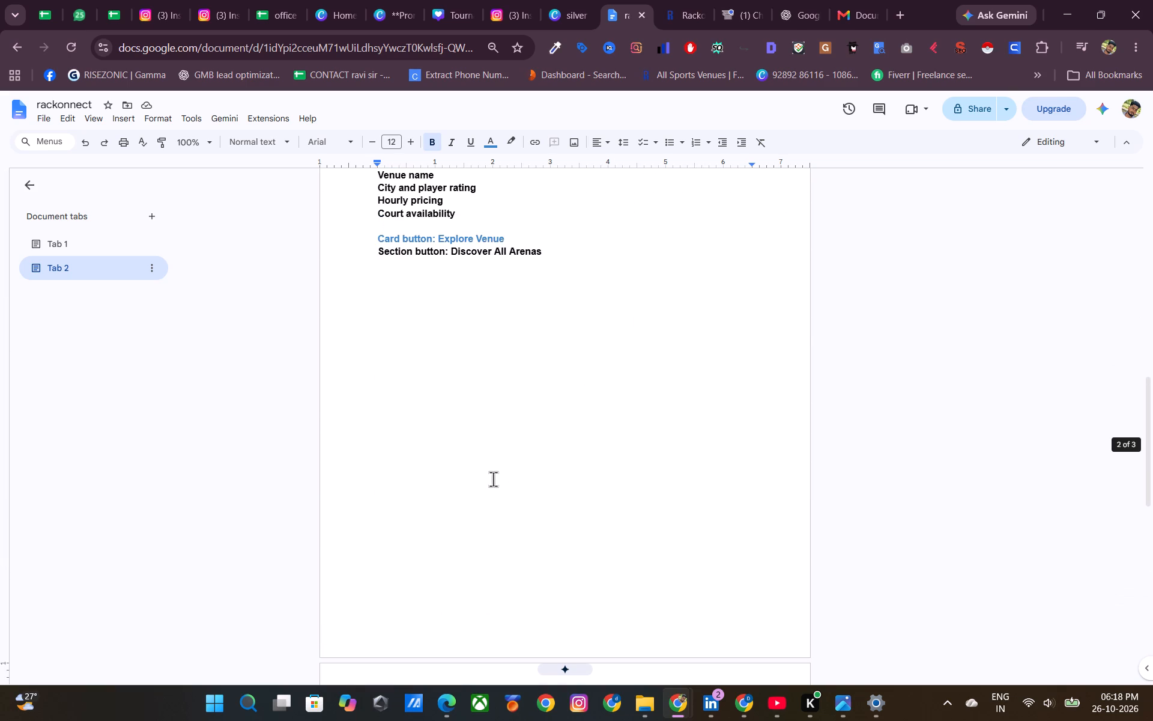
scroll(493, 479, down, 4)
scroll(493, 479, up, 1)
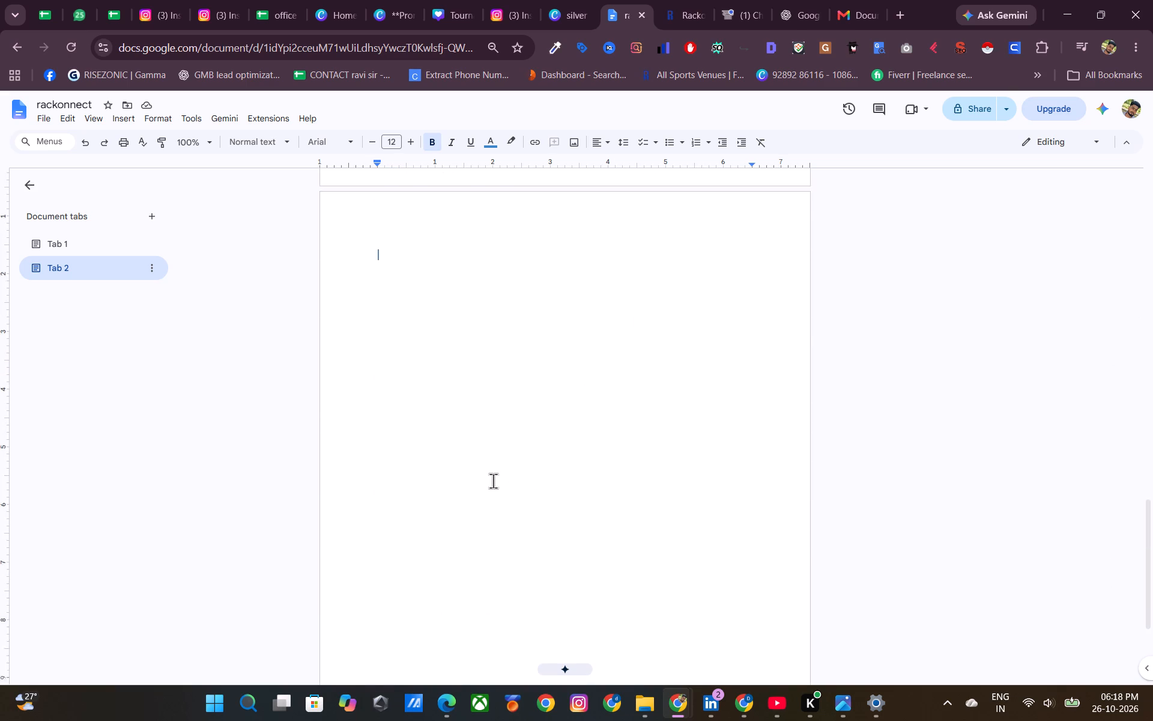
scroll(493, 481, up, 3)
scroll(494, 484, down, 1)
scroll(494, 484, up, 1)
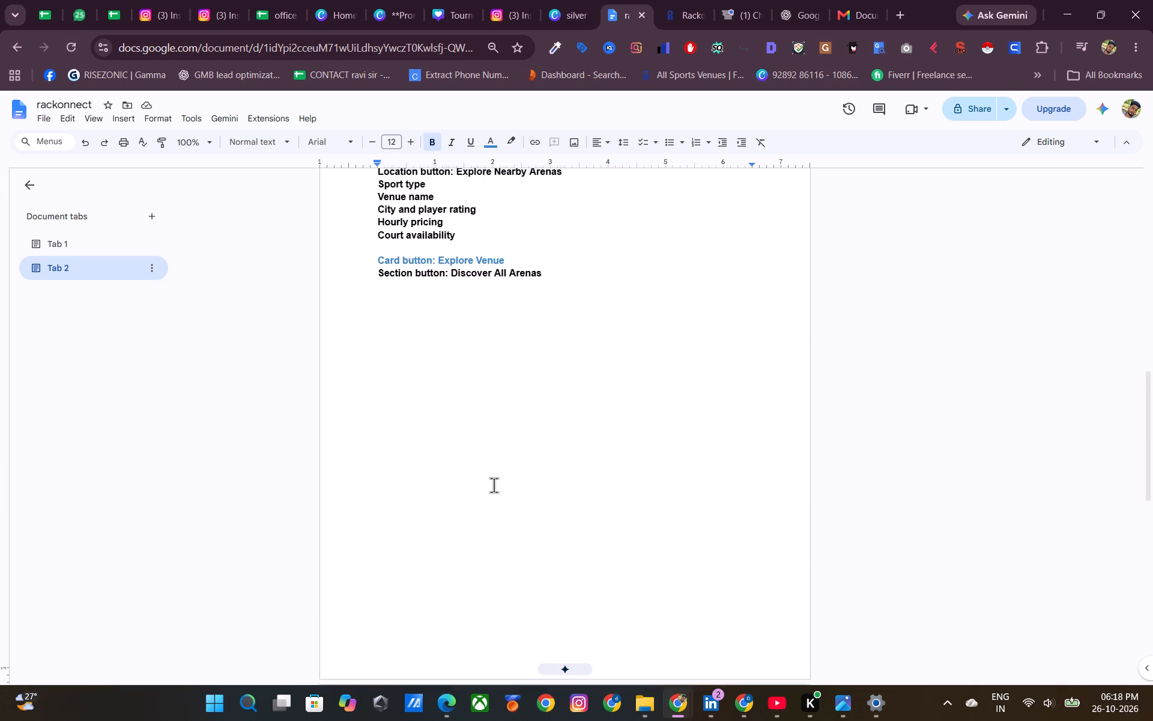
scroll(515, 490, up, 1)
scroll(522, 490, down, 3)
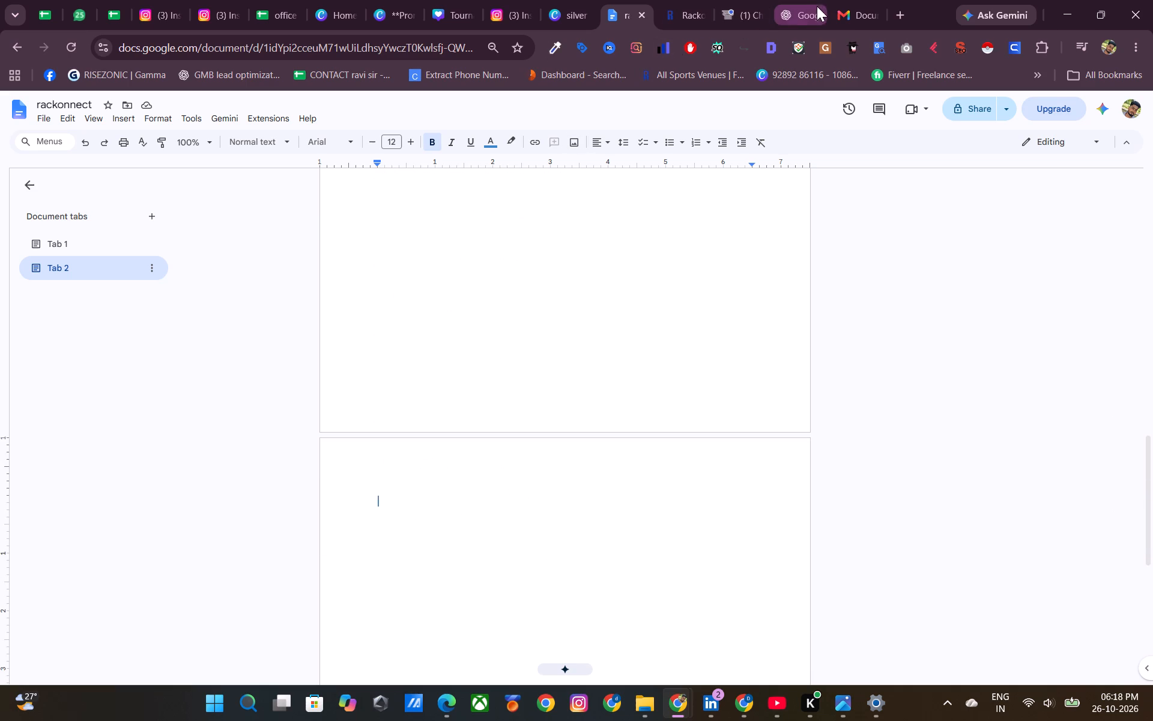
Capture a screenshot of the "Four ways to play" section with its four cards on the Rackonnect website homepage.
click(677, 16)
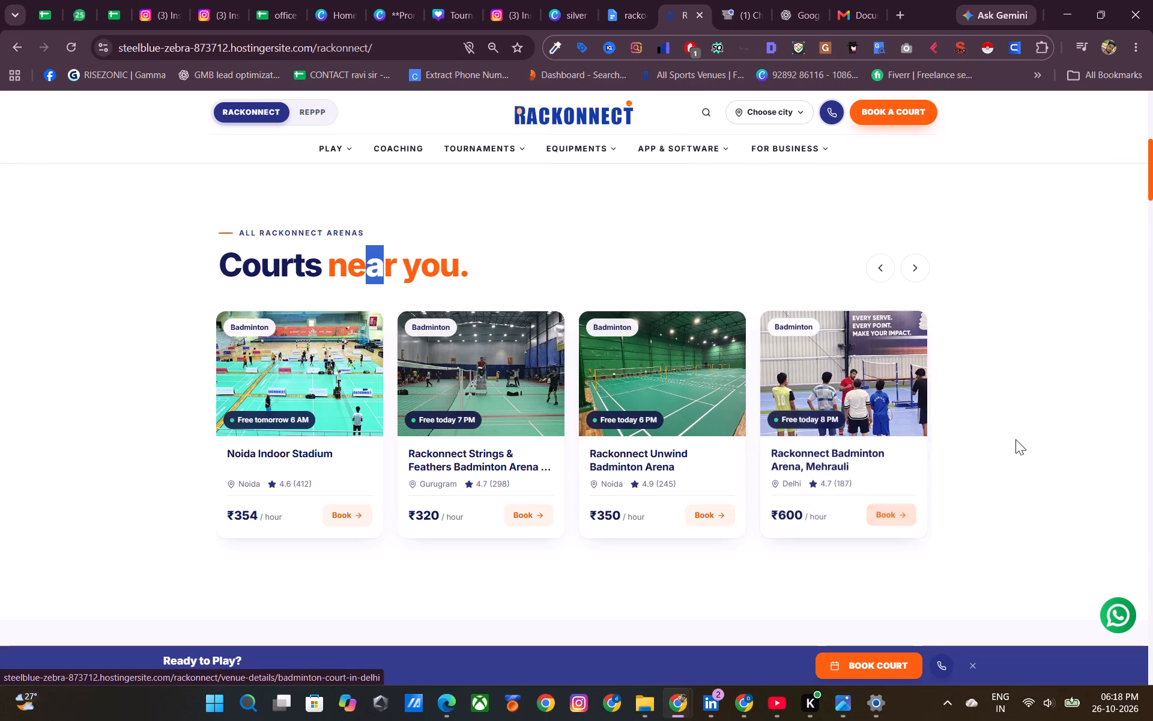
drag(1152, 190, 1152, 234)
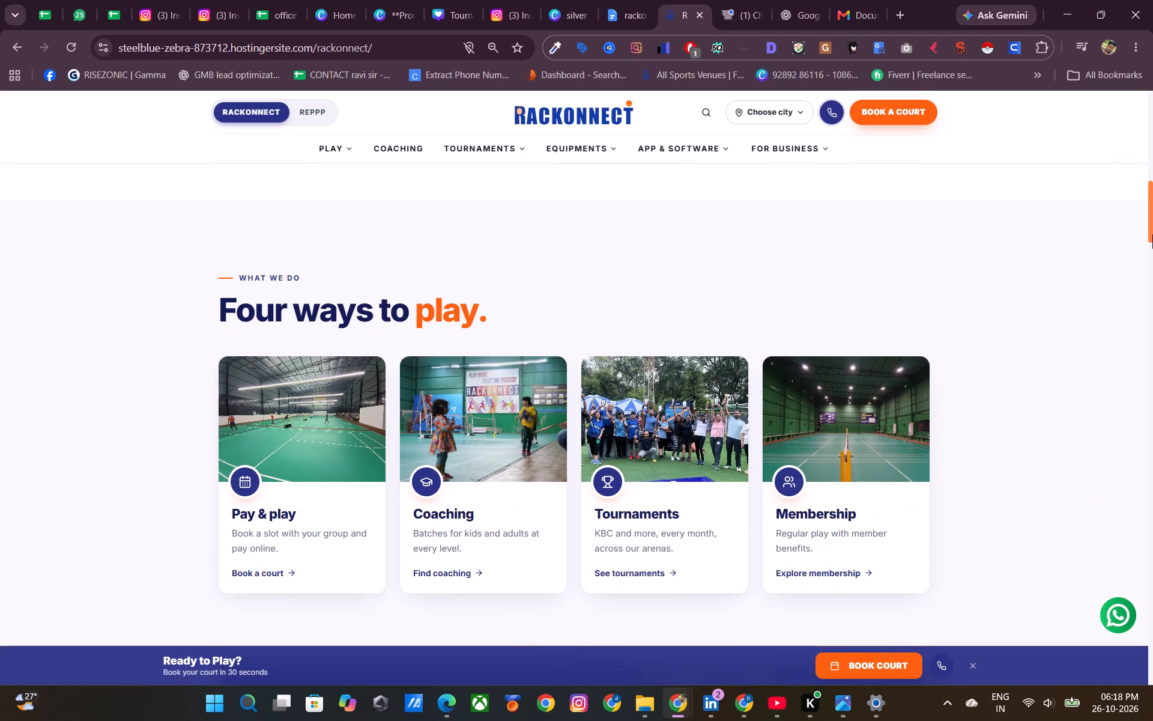
drag(1152, 234, 1152, 240)
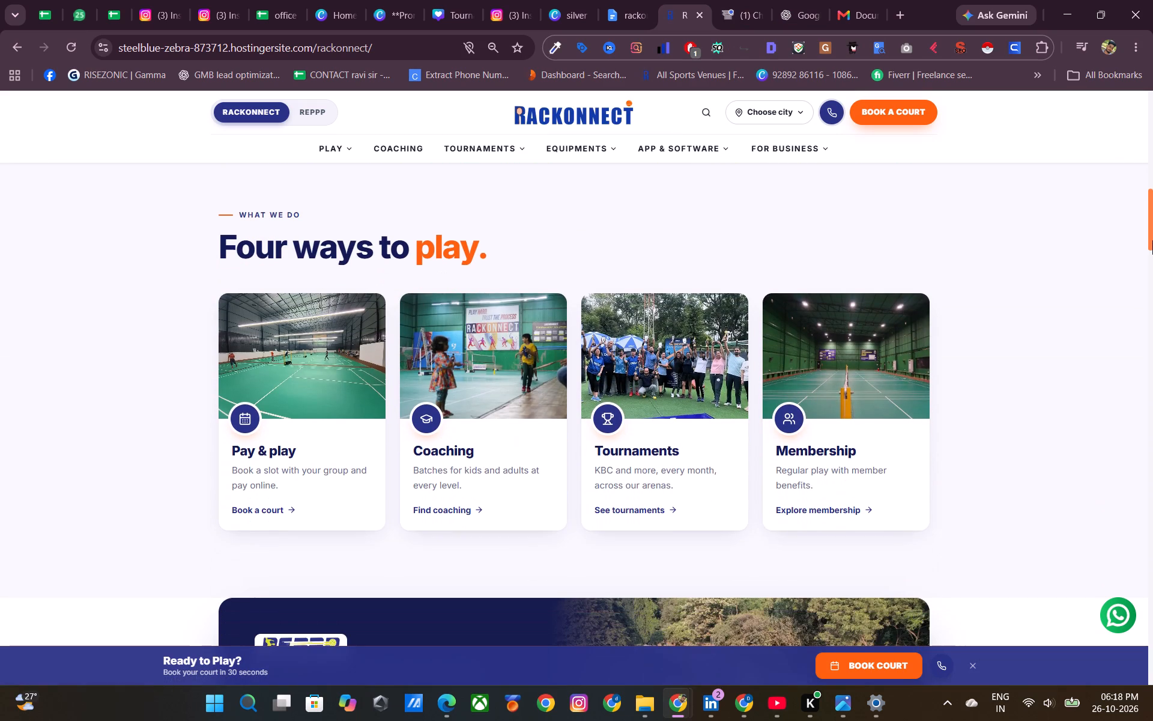
drag(1152, 240, 1152, 240)
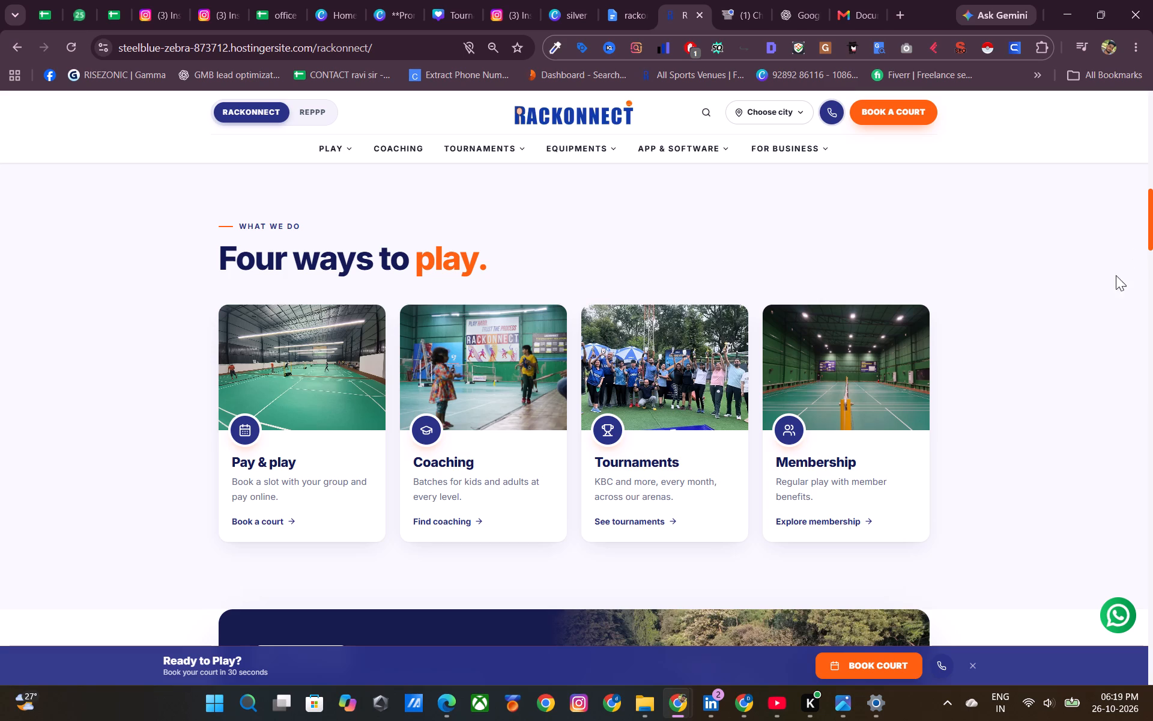
key(shift+super+s)
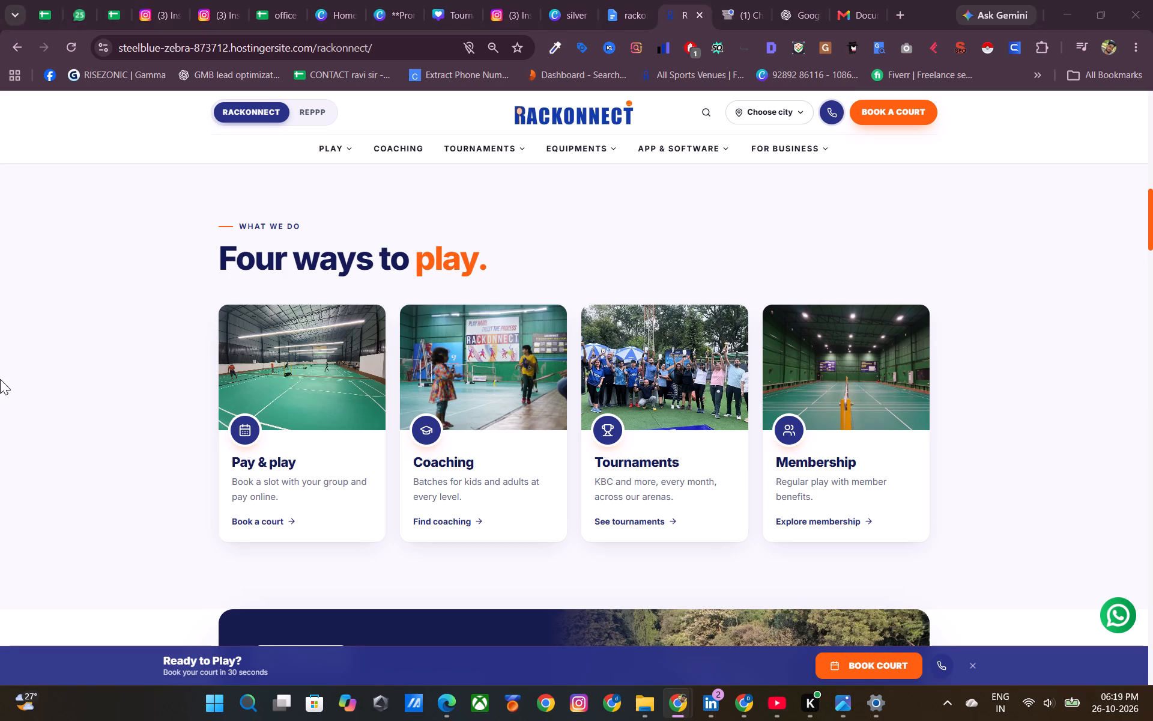
drag(0, 178, 1086, 558)
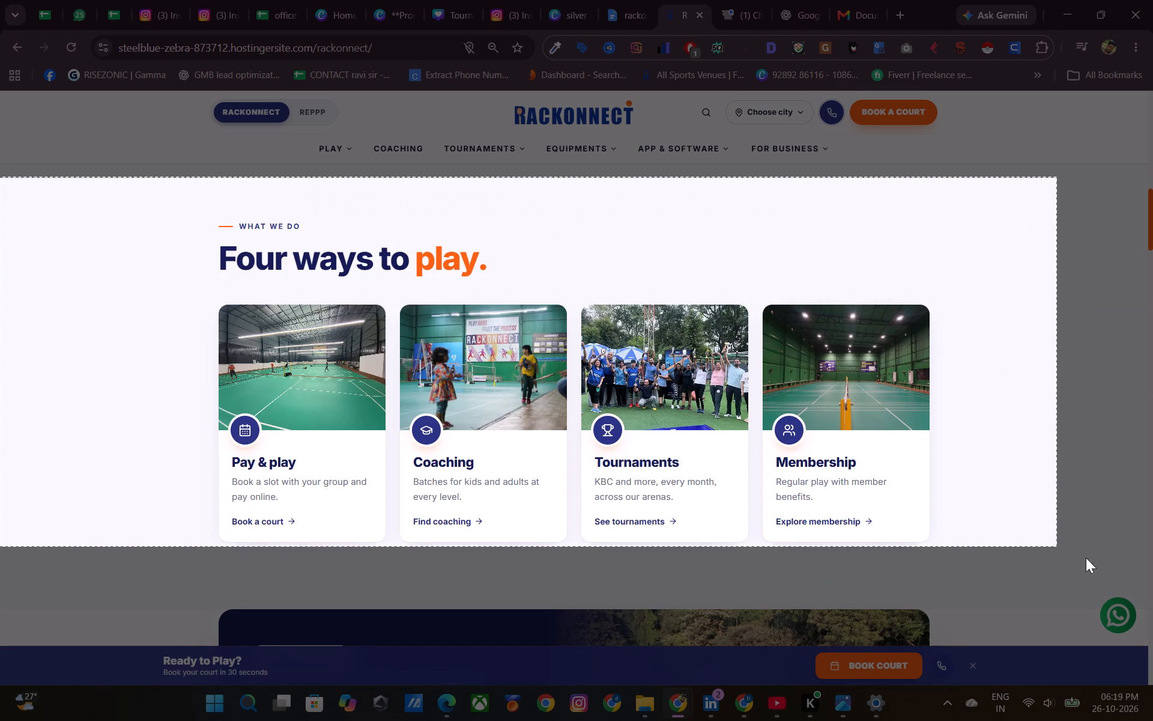
Extend the screenshot selection to the page's full width and below the cards of the "Four ways to play" section.
drag(1086, 558, 1152, 589)
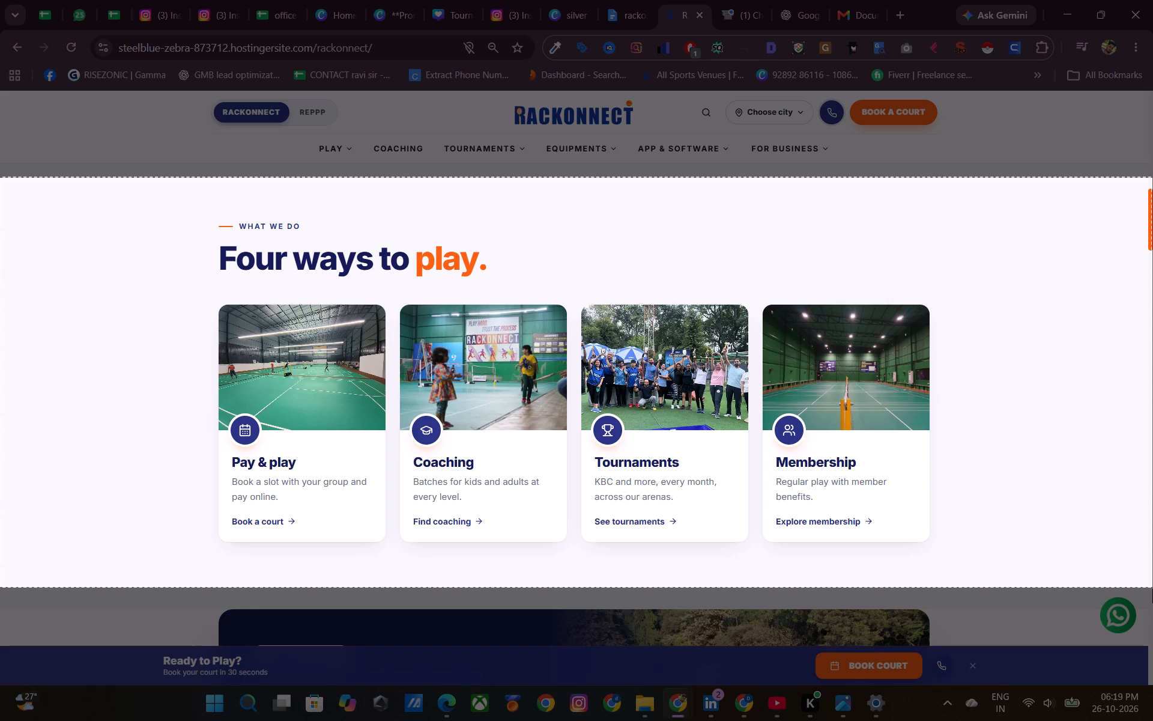
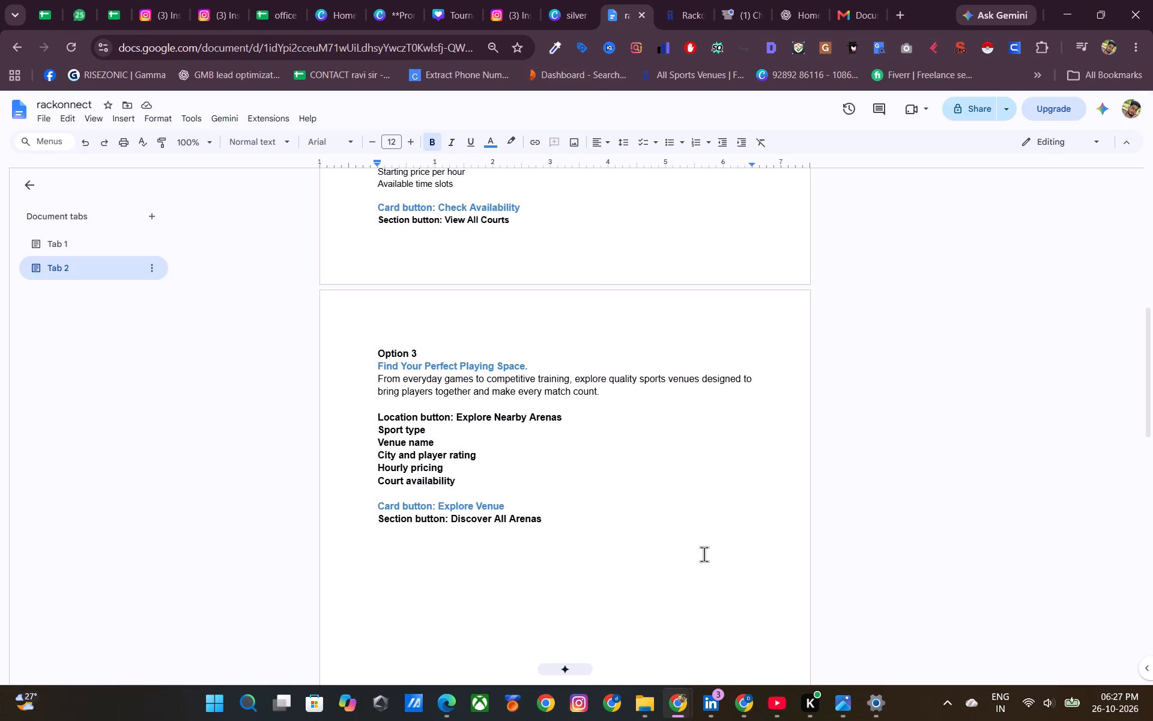
scroll(704, 554, down, 5)
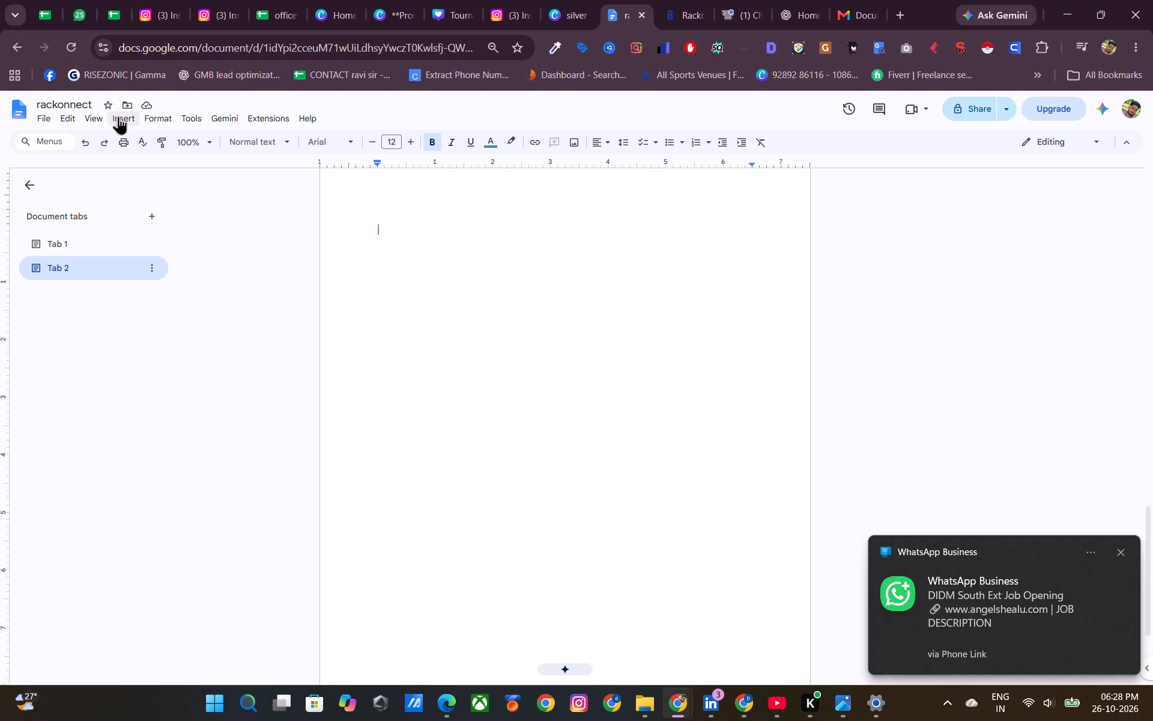
click(413, 245)
click(125, 125)
click(136, 136)
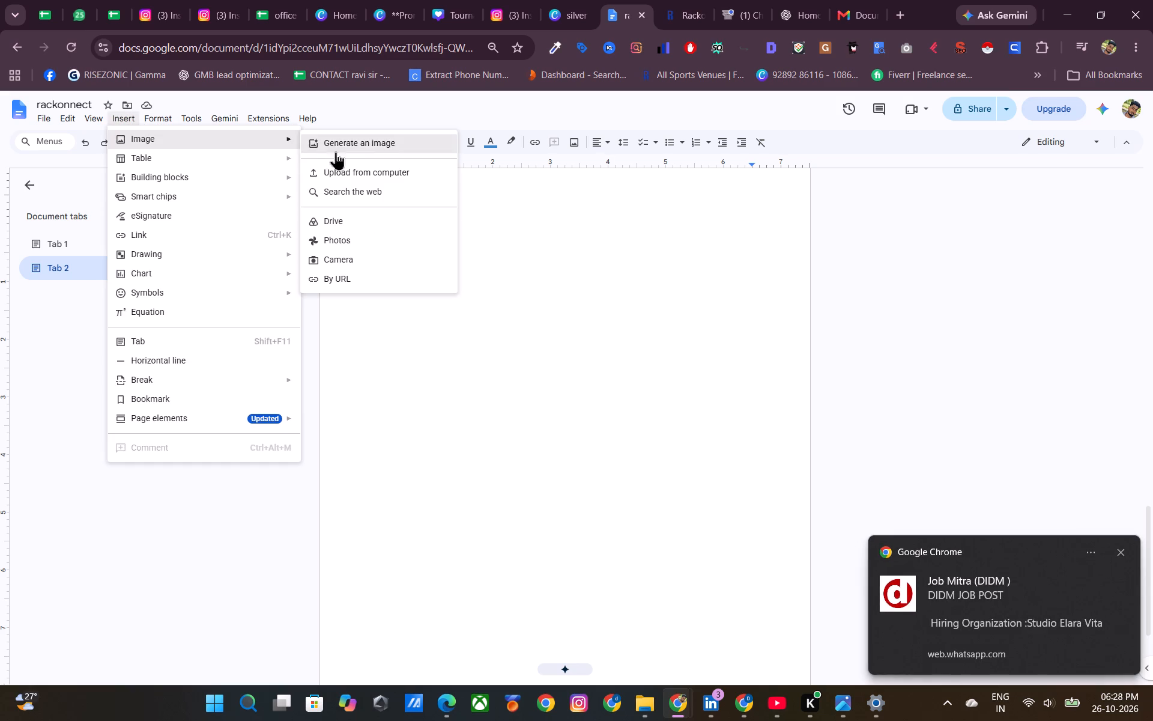
click(354, 172)
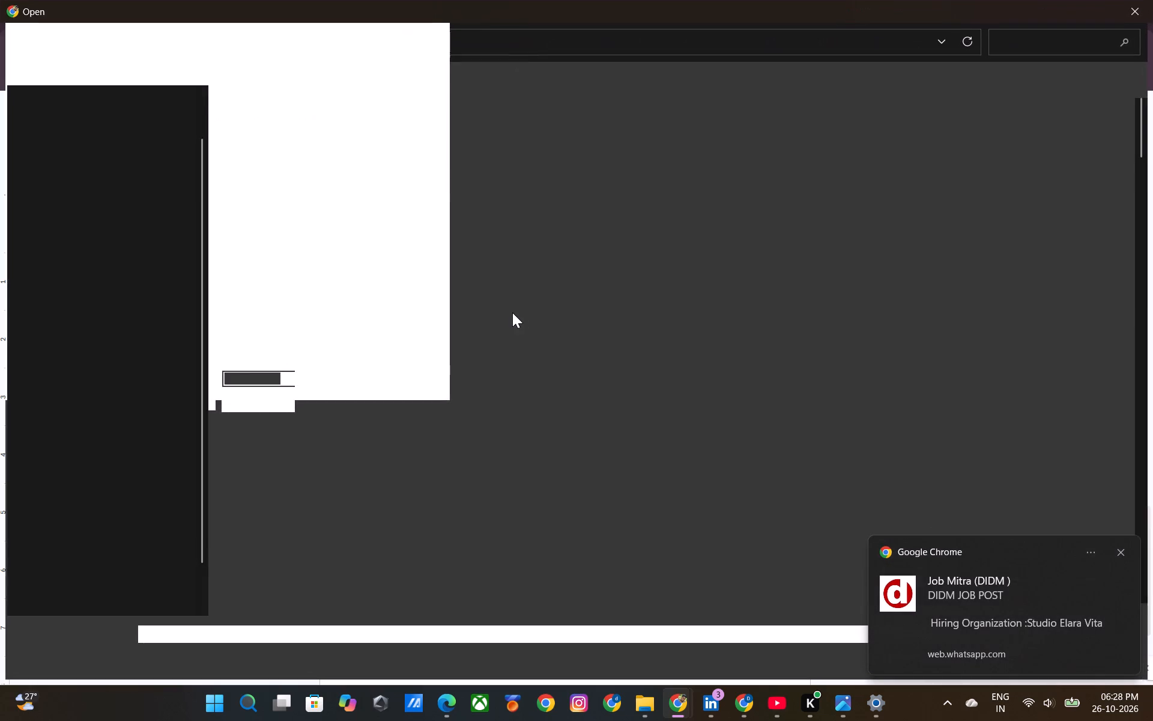
scroll(681, 364, down, 6)
scroll(846, 391, down, 5)
scroll(994, 446, down, 4)
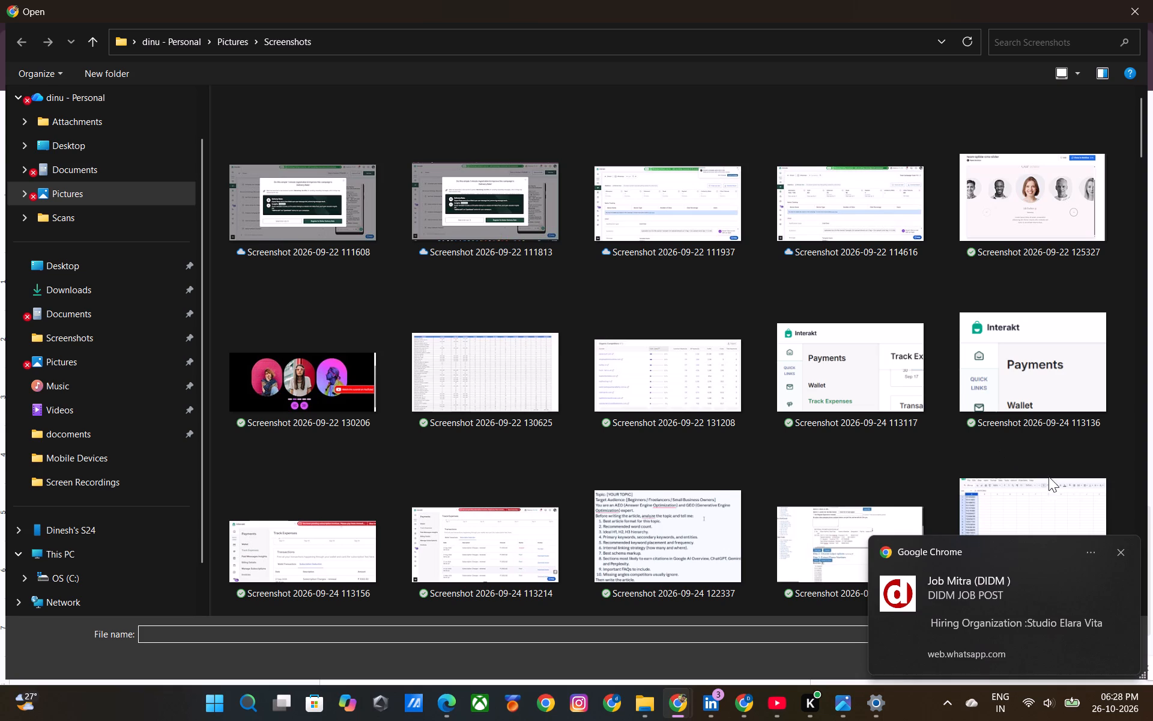
click(1121, 557)
scroll(1074, 493, down, 5)
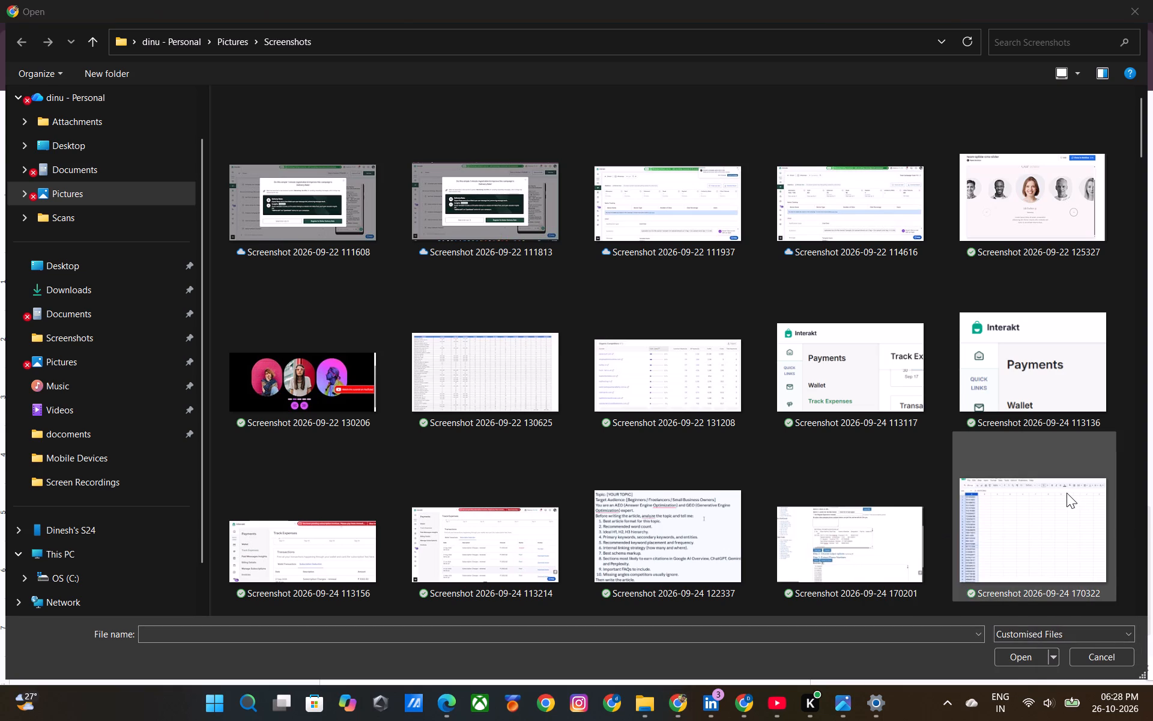
scroll(1067, 493, down, 1)
drag(1141, 151, 1137, 628)
click(1124, 549)
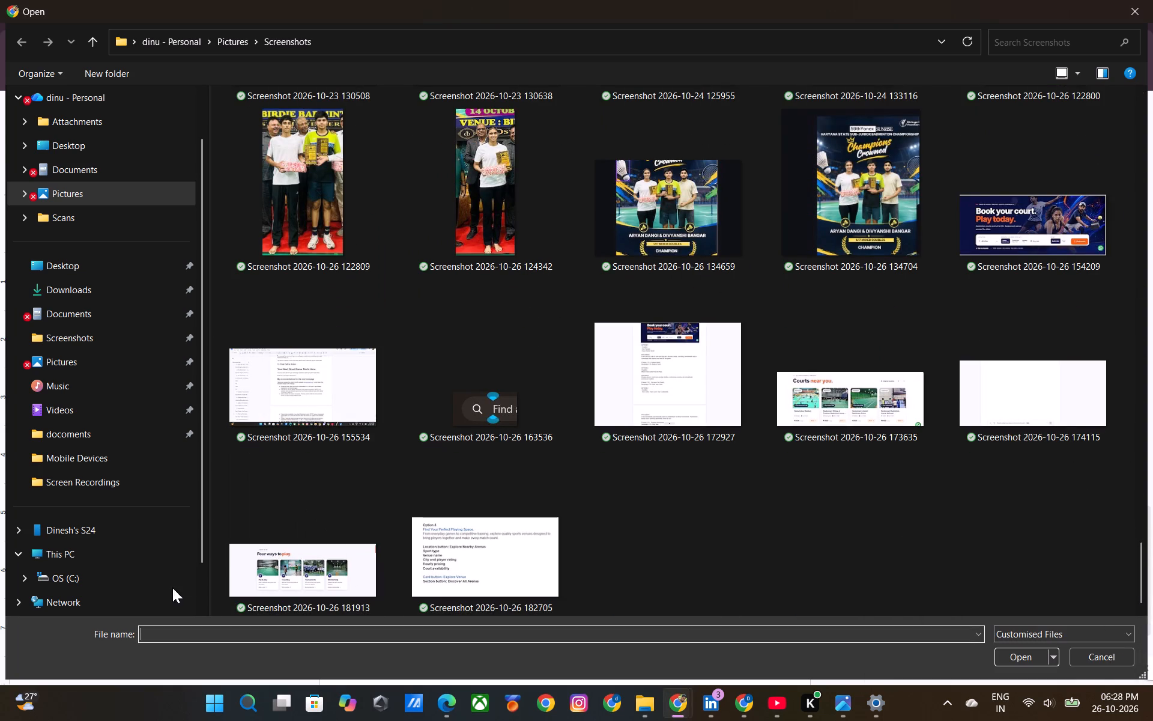
click(279, 596)
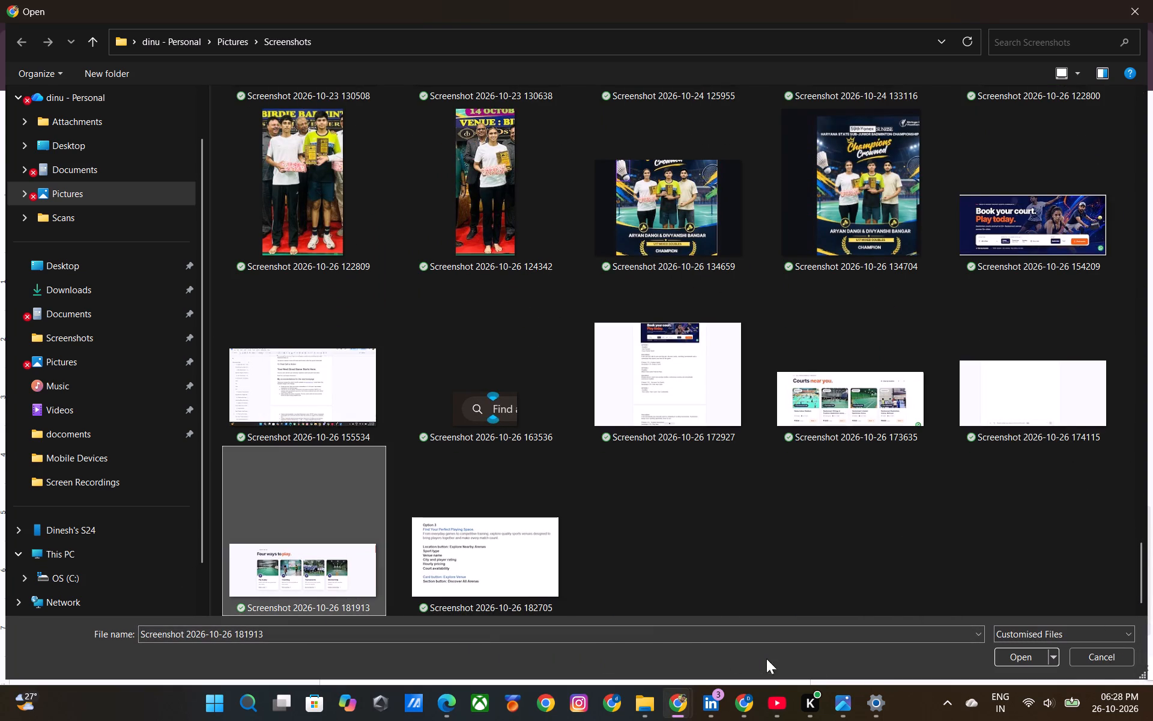
click(1018, 658)
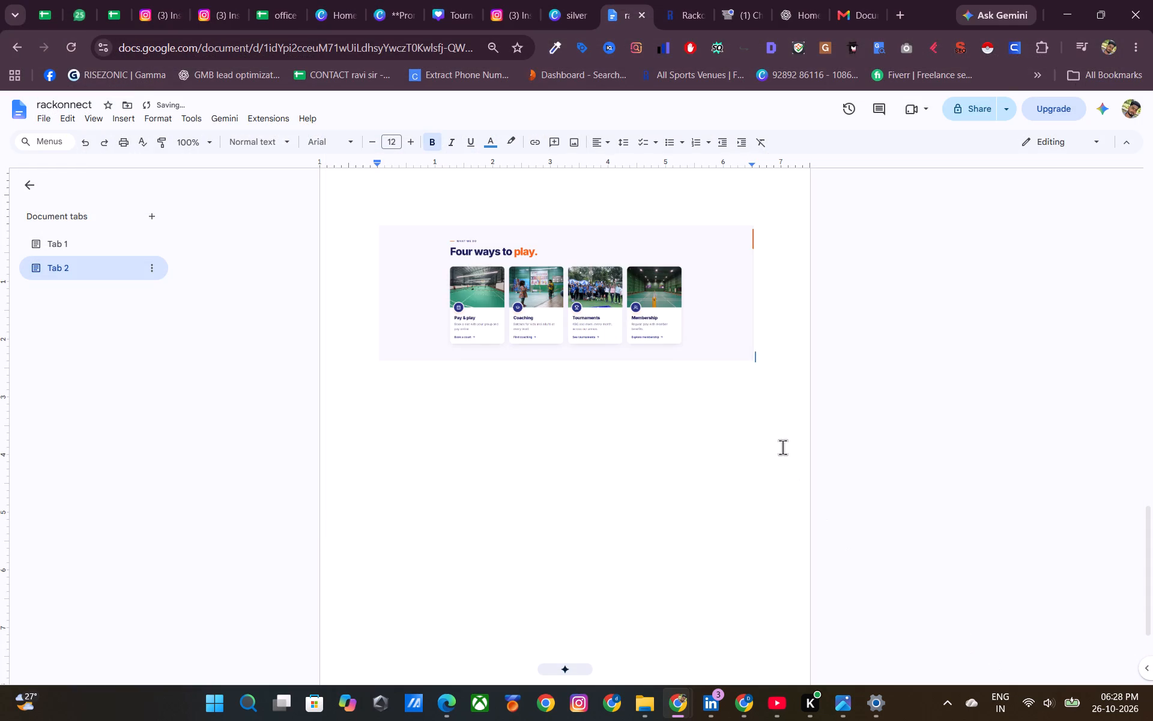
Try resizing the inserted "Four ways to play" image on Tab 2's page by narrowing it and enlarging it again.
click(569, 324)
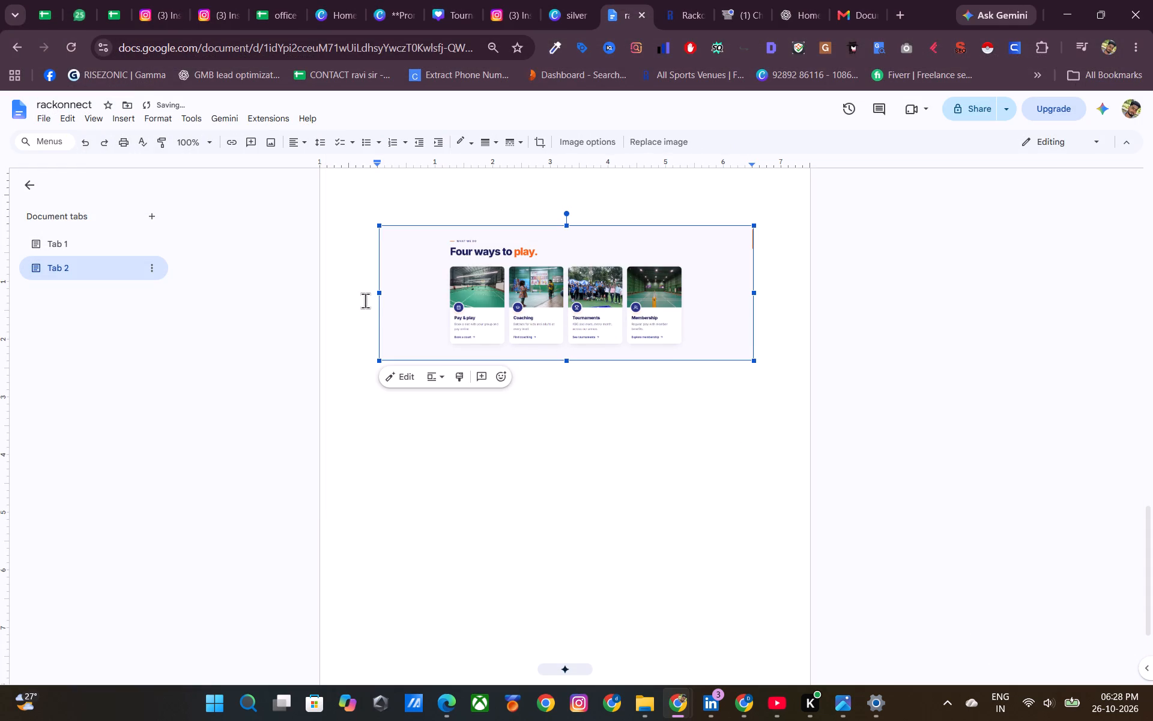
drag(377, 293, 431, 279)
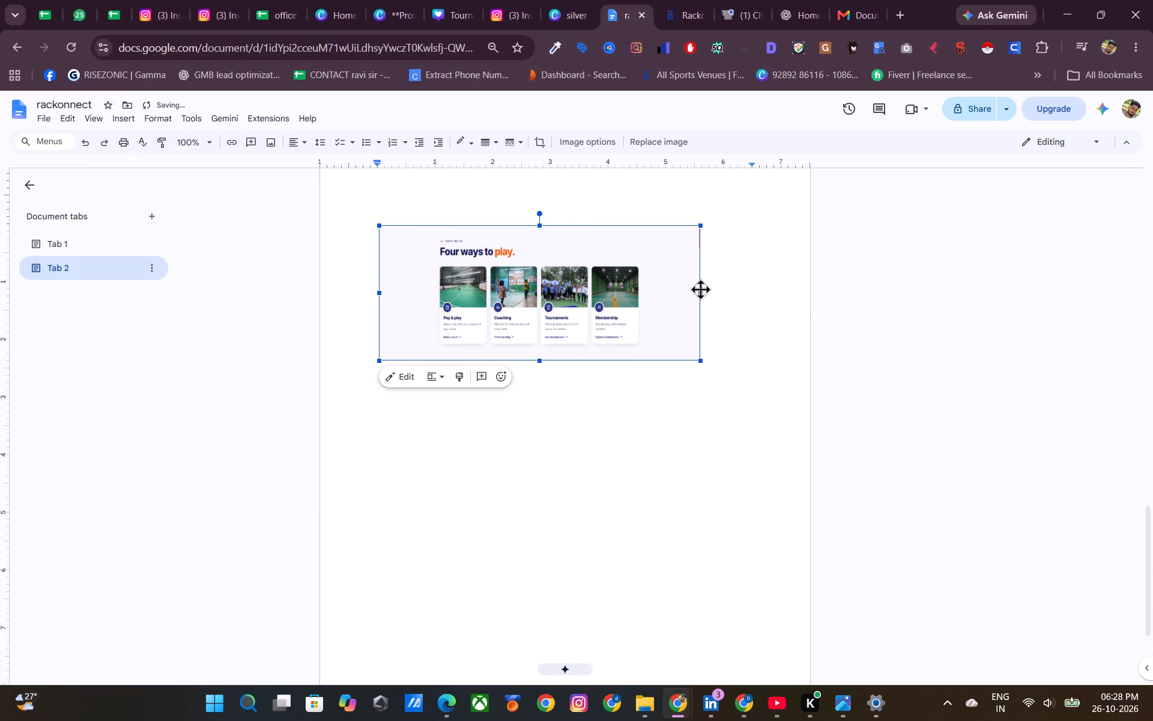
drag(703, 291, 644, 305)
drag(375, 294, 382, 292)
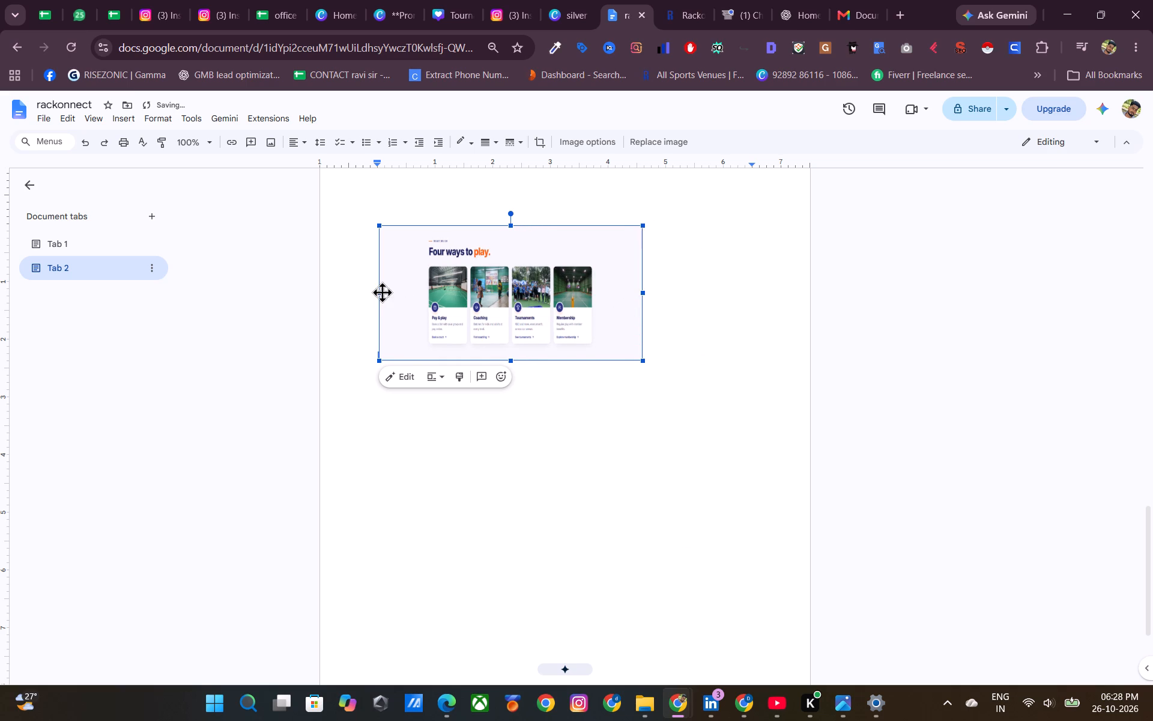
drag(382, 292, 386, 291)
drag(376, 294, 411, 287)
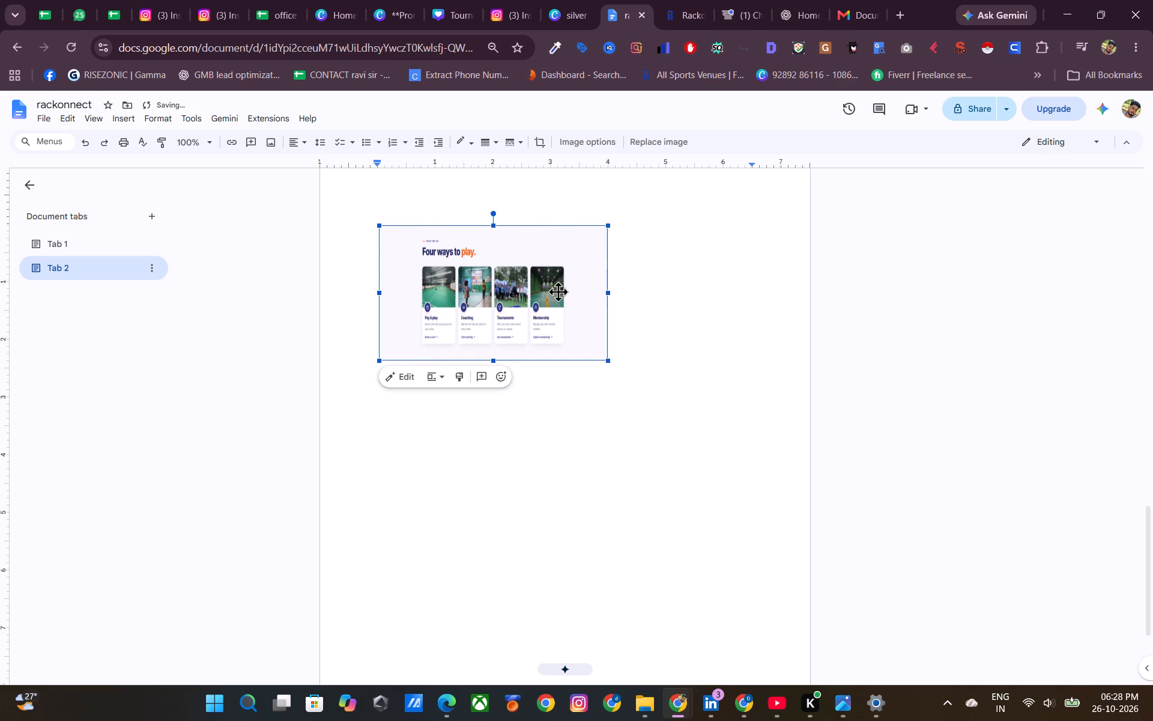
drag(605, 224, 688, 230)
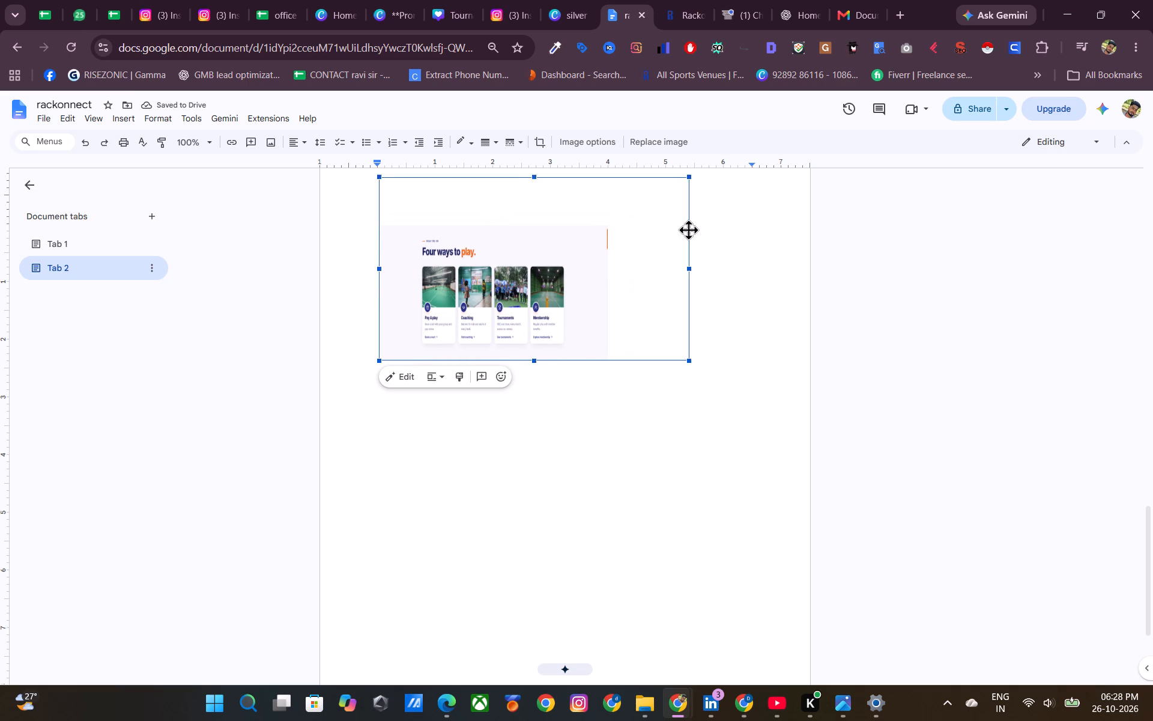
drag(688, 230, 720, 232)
Delete the "Four ways to play" image from Tab 2's page.
drag(576, 303, 615, 305)
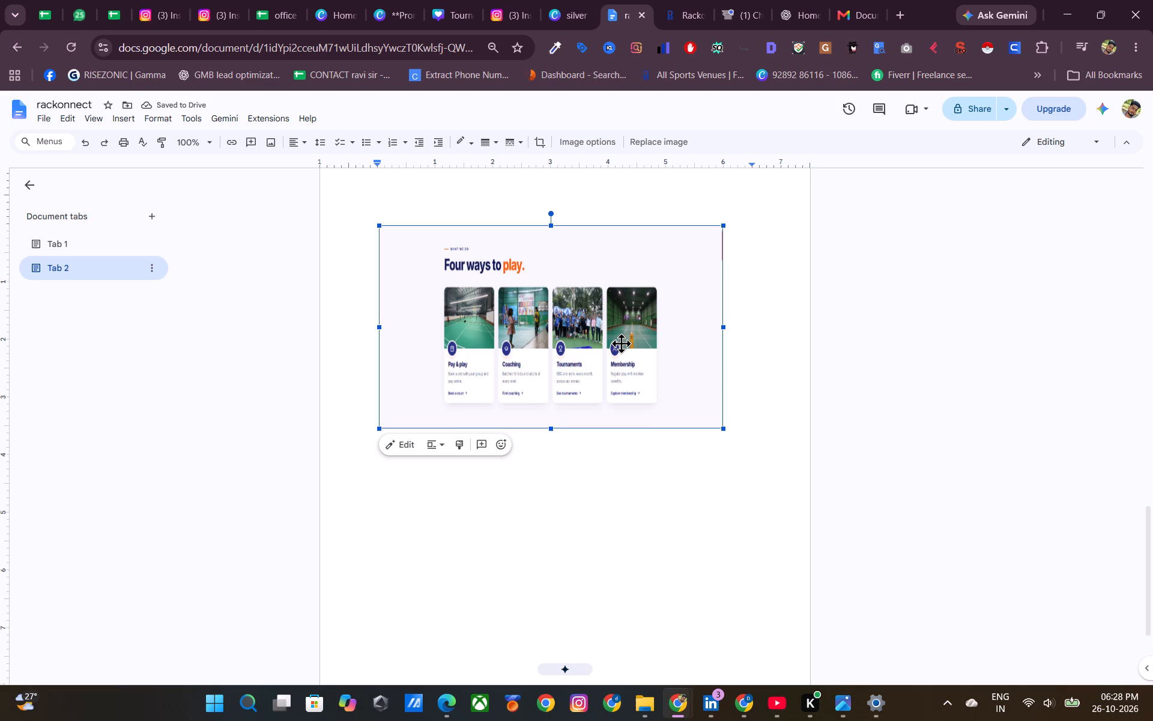
key(Delete)
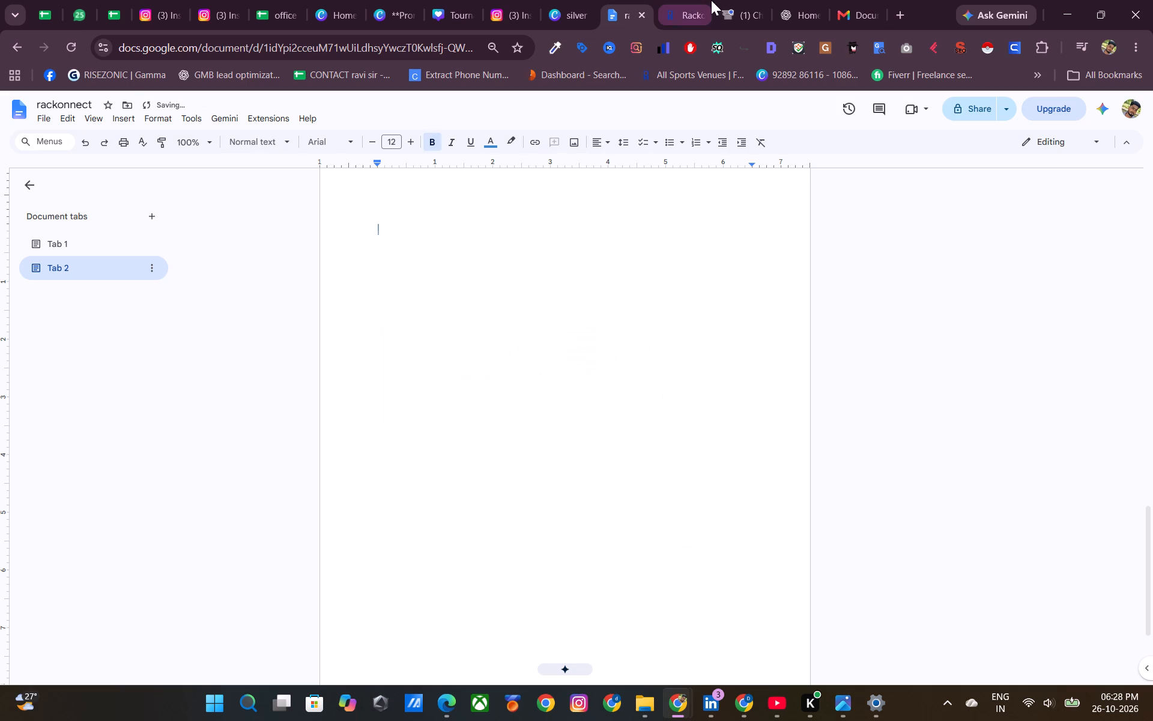
Capture a tightly cropped screenshot of the Rackonnect website's "Four ways to play." heading and its four cards, Pay & play through Membership.
click(689, 10)
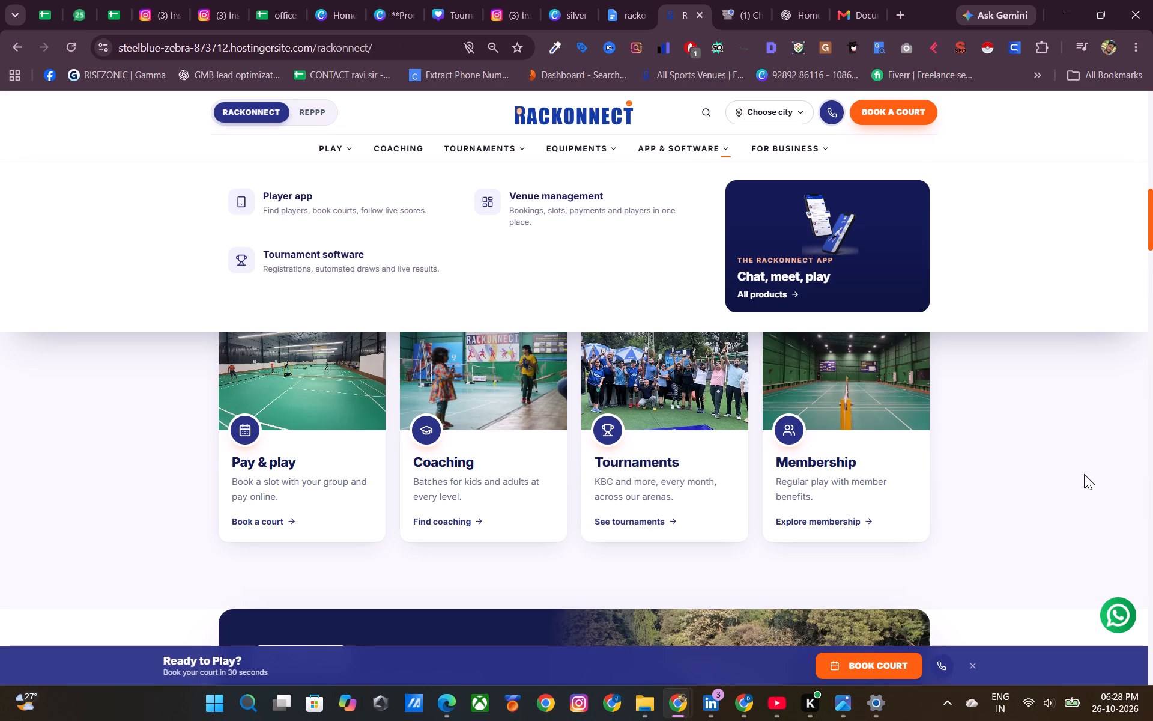
click(1086, 499)
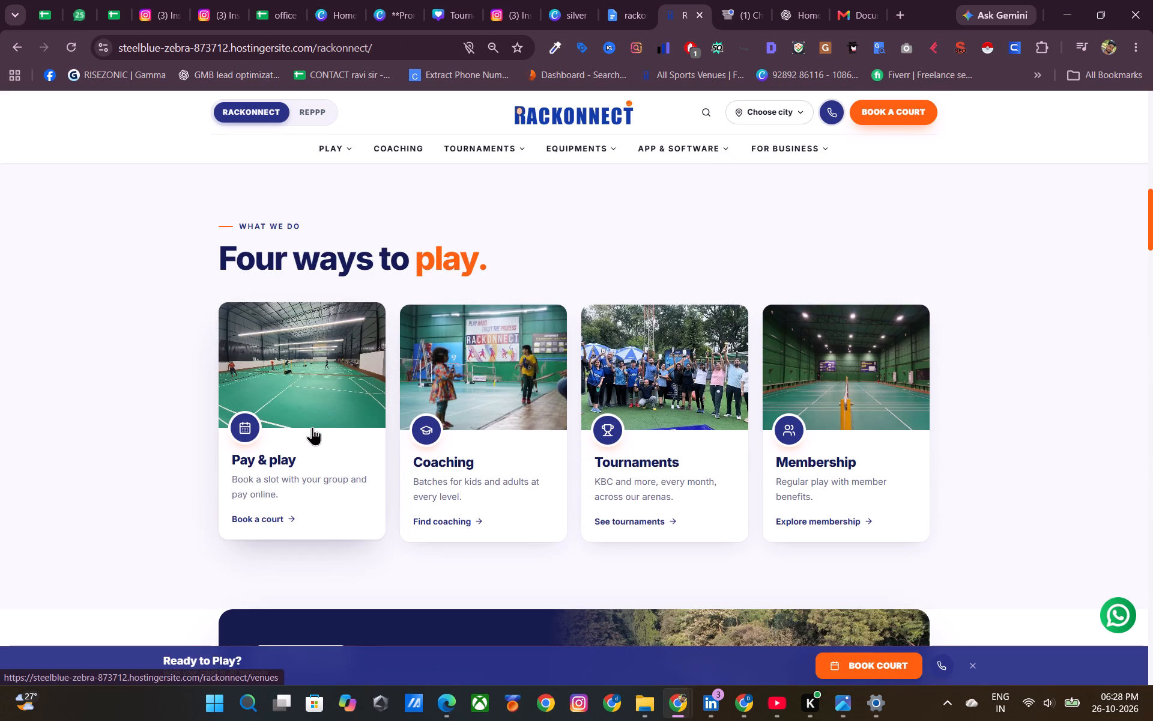
key(shift+super+s)
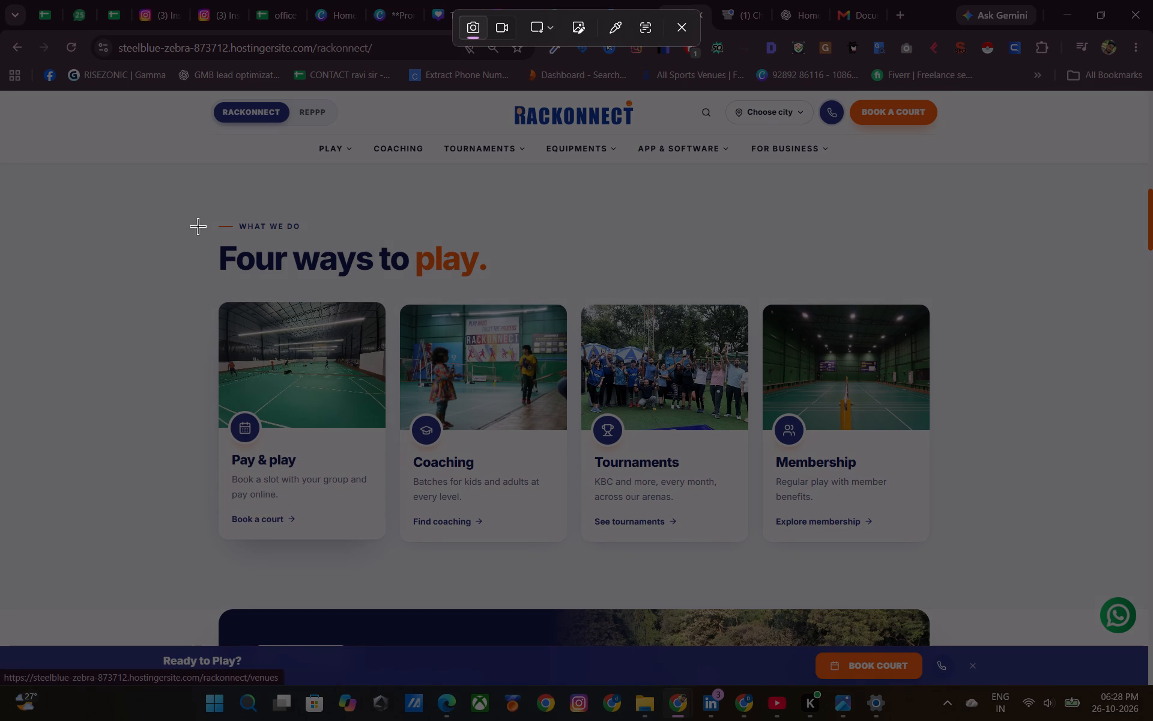
drag(196, 219, 667, 561)
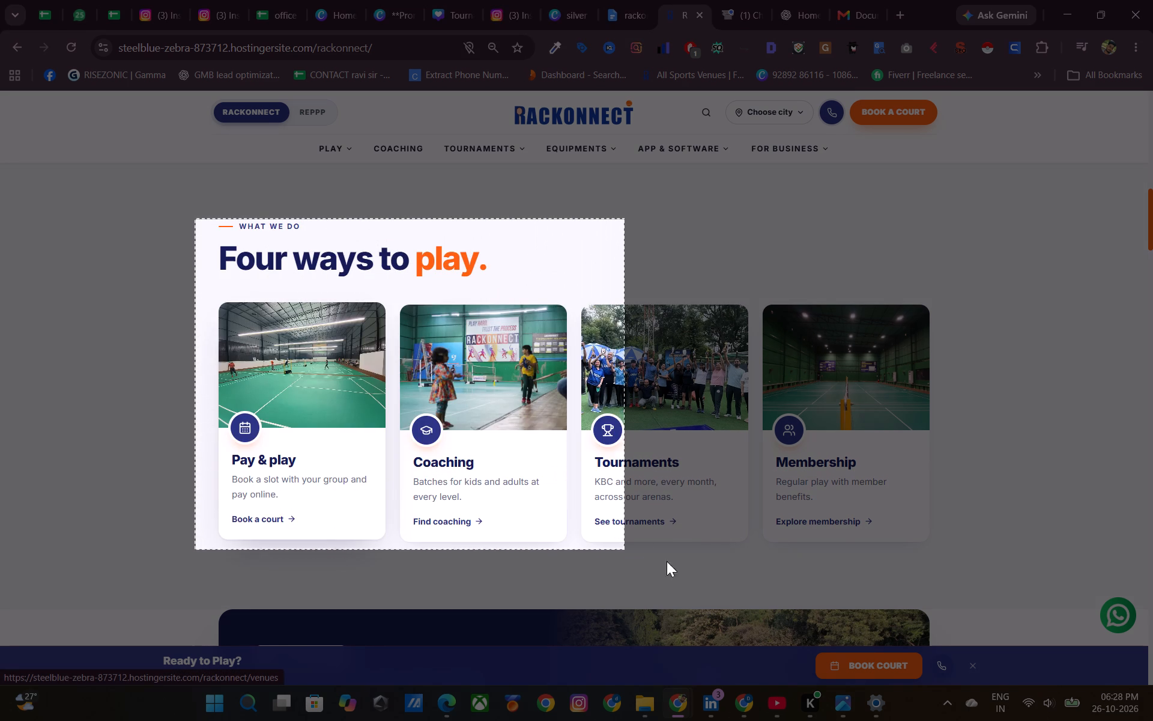
drag(667, 561, 945, 567)
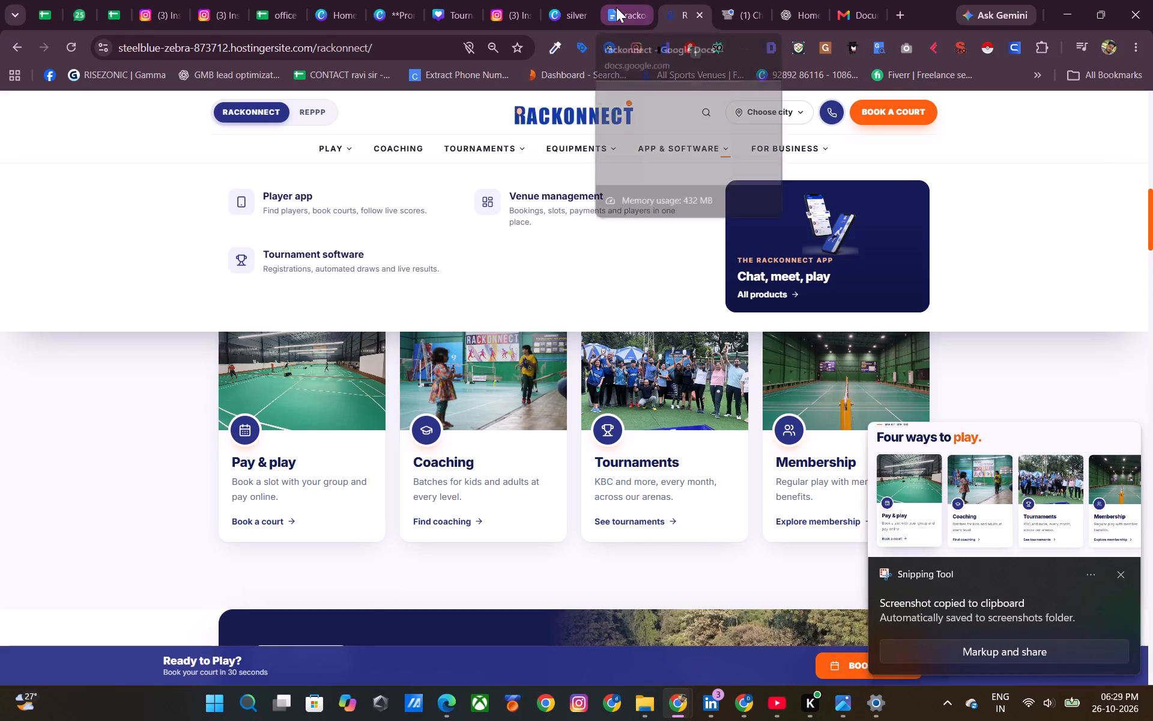
Paste the captured section screenshot onto Tab 2's blank page in the rackonnect Google Doc and dismiss the capture notification.
click(616, 7)
key(ctrl+v)
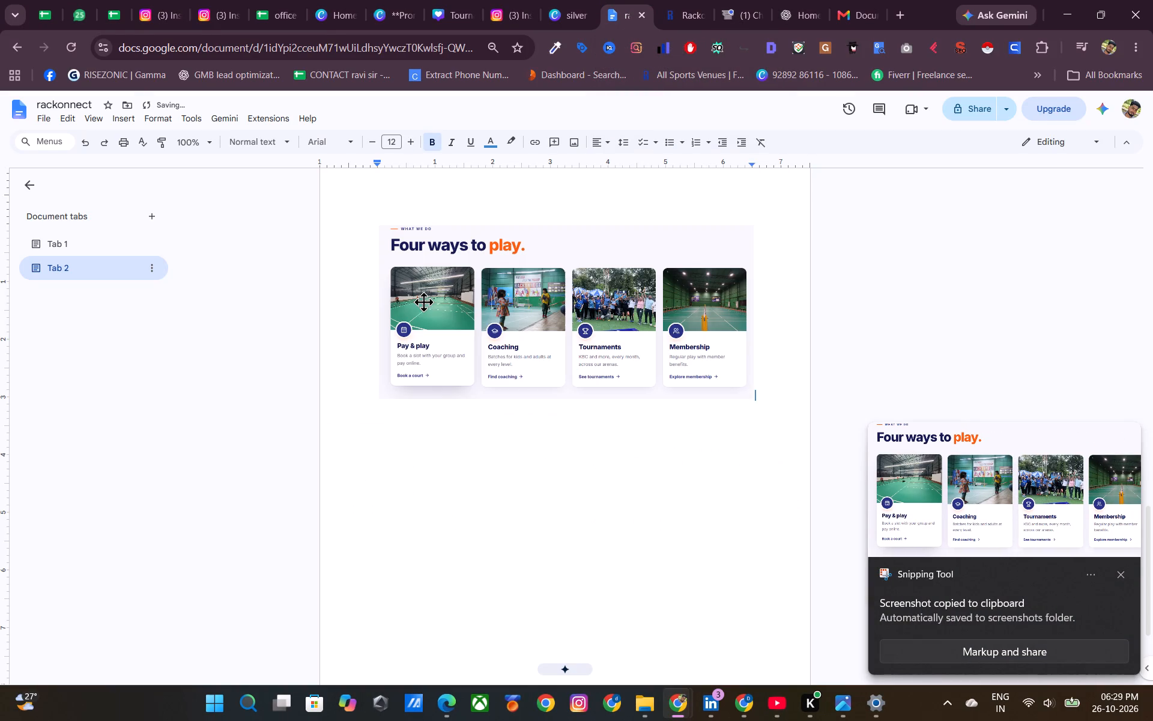
click(1121, 573)
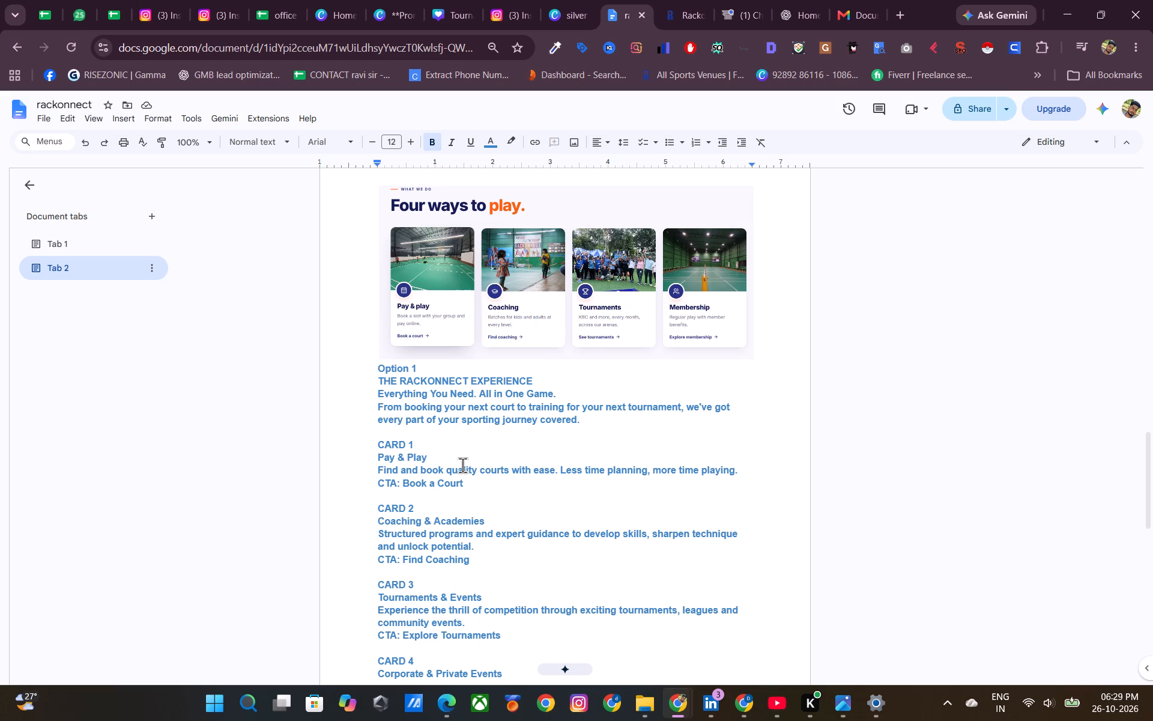
scroll(483, 556, down, 3)
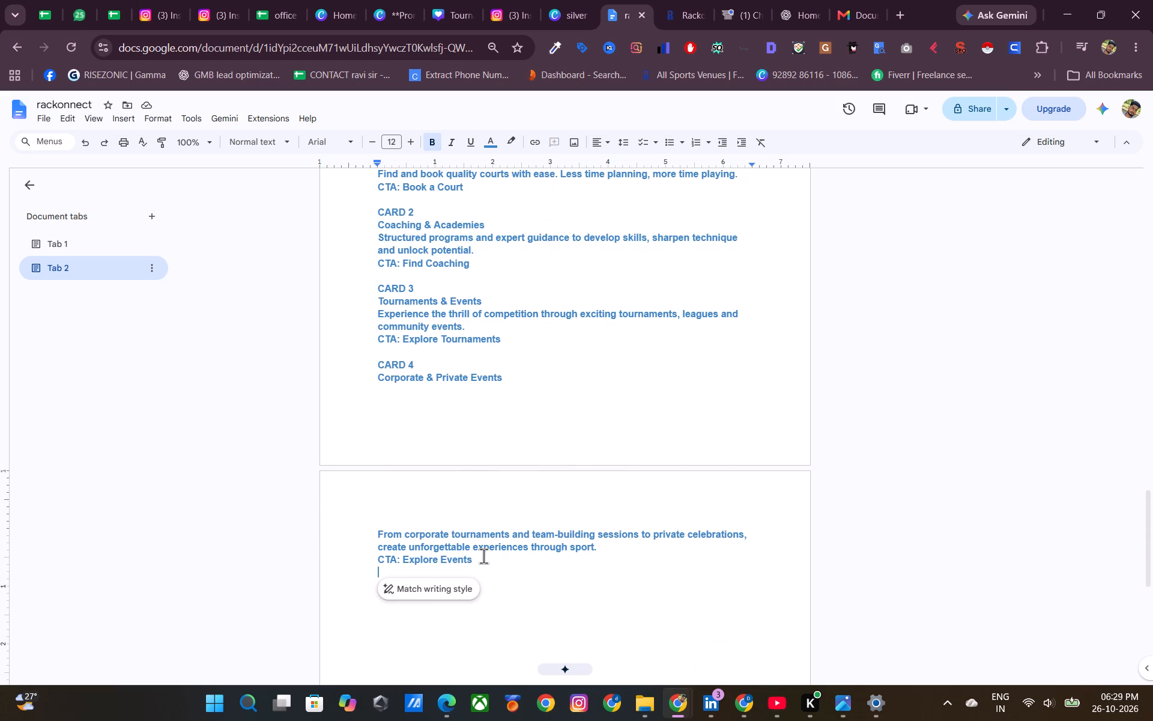
scroll(483, 556, down, 2)
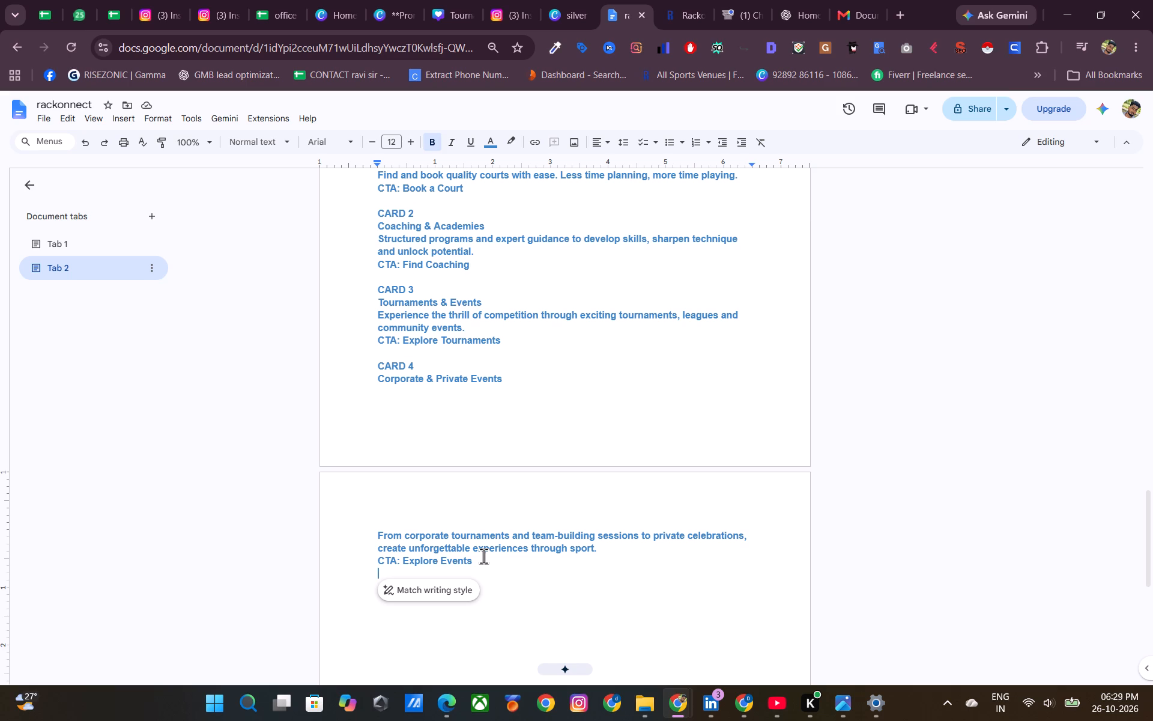